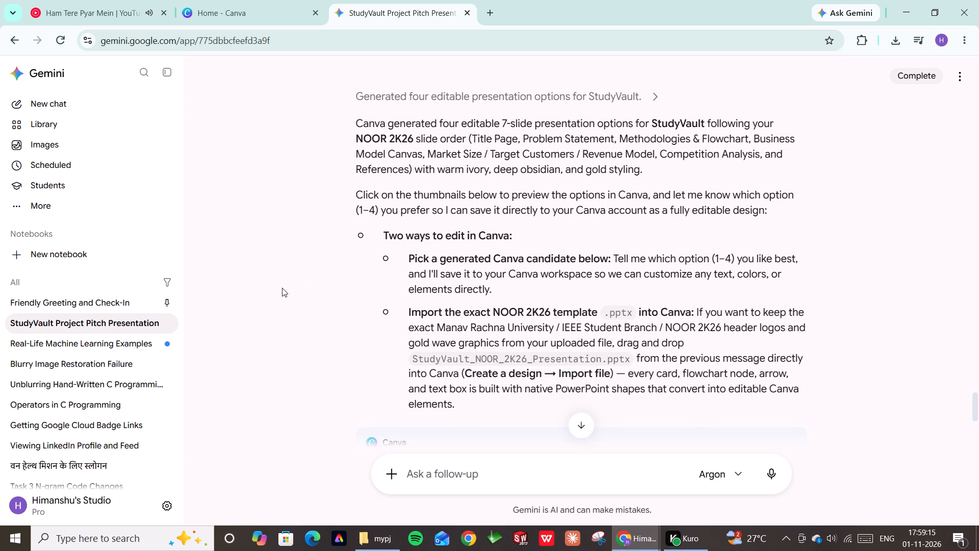
Switch to Canva and open the file upload option for creating a new design.
left_click(229, 0)
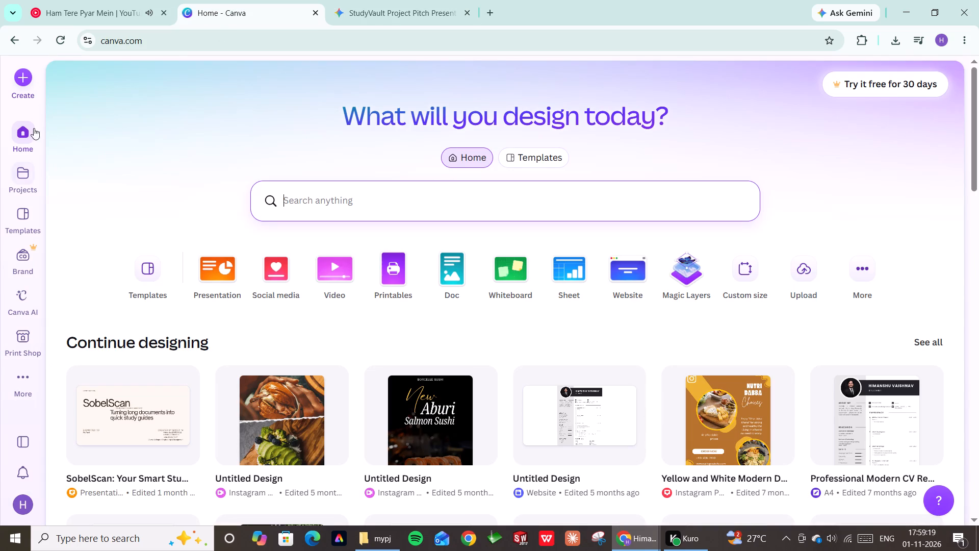
left_click(25, 89)
left_click(19, 78)
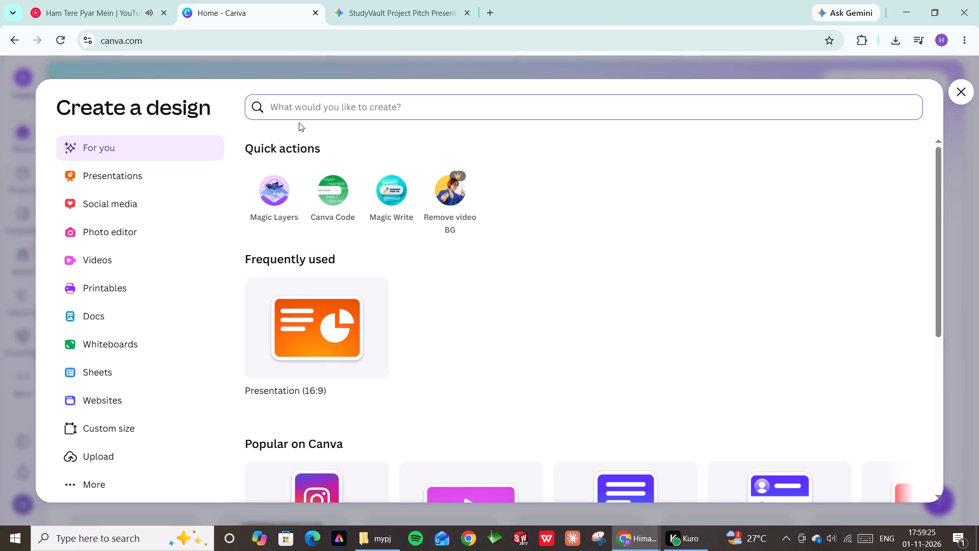
left_click(101, 457)
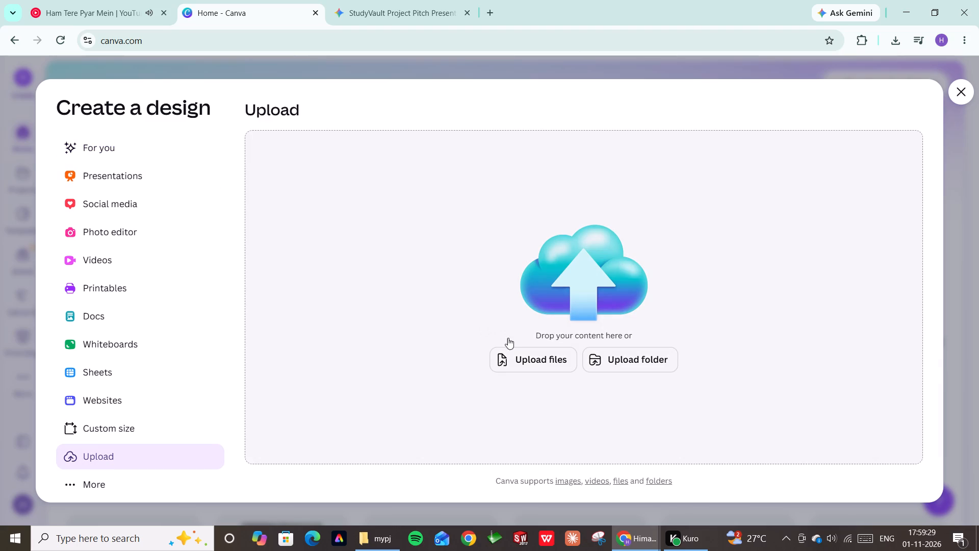
left_click(534, 357)
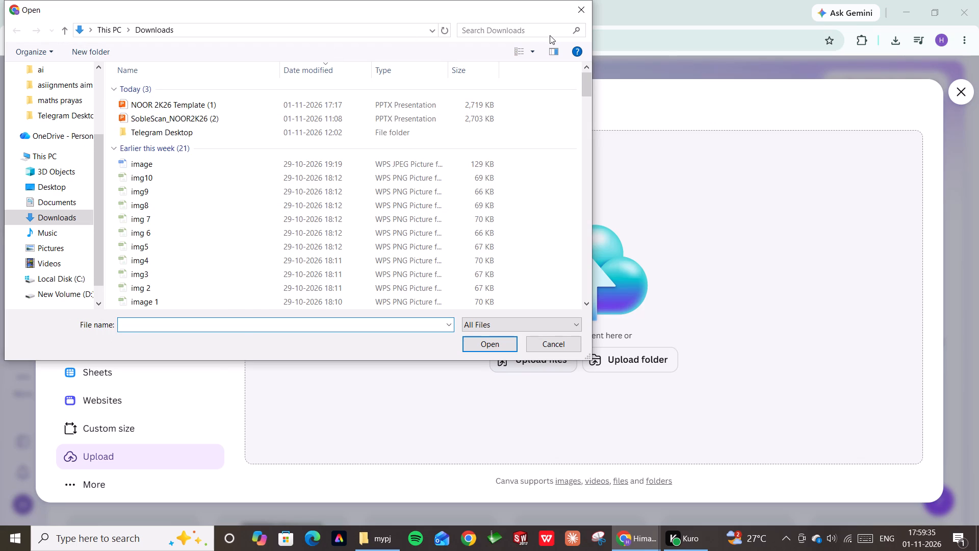
left_click(576, 11)
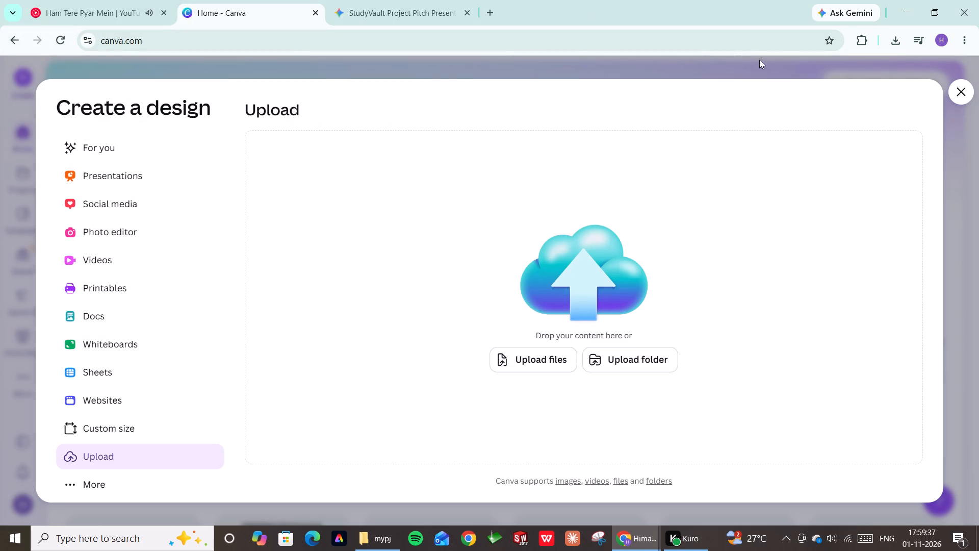
Return to the Gemini chat and download the generated StudyVault_NOOR_2K26_Presentation.pptx file.
left_click(434, 0)
scroll(589, 205, "up", 7)
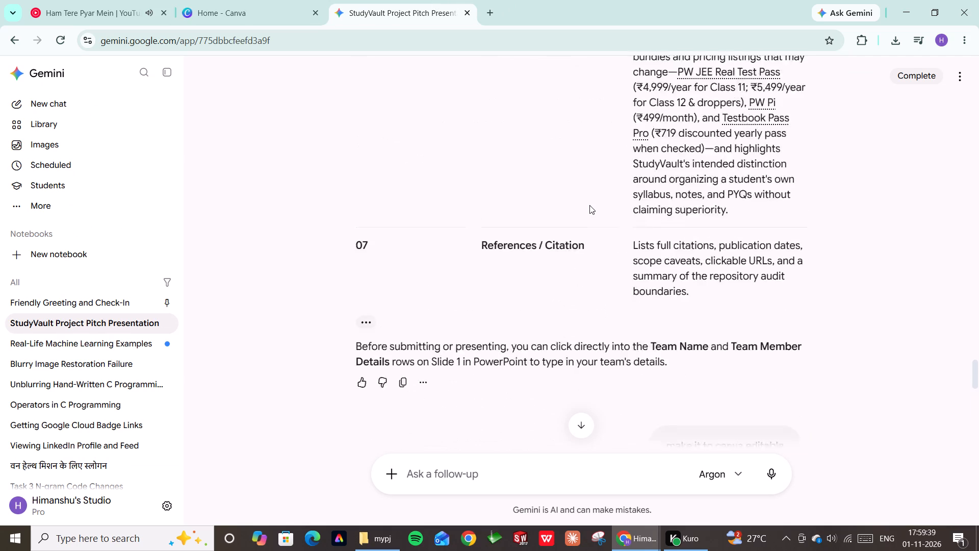
scroll(589, 205, "up", 12)
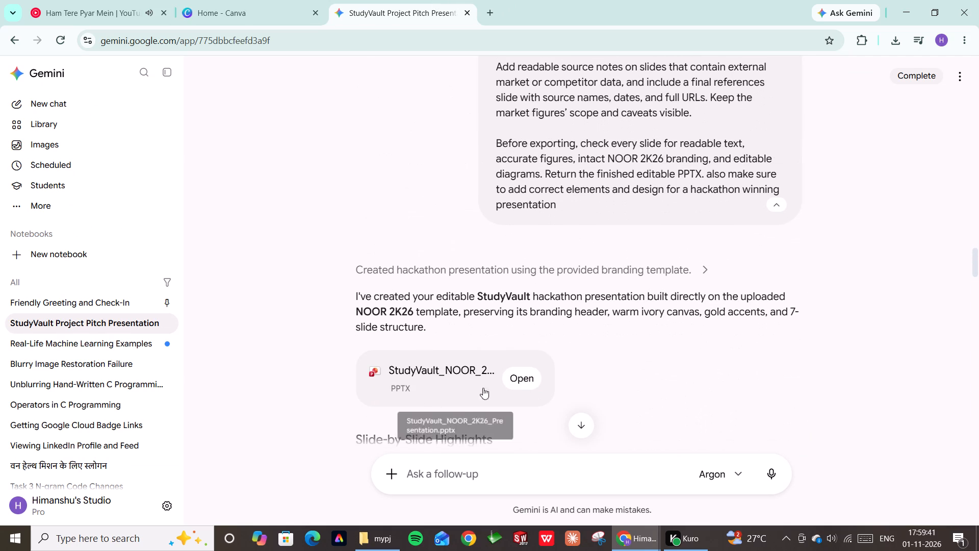
left_click(523, 388)
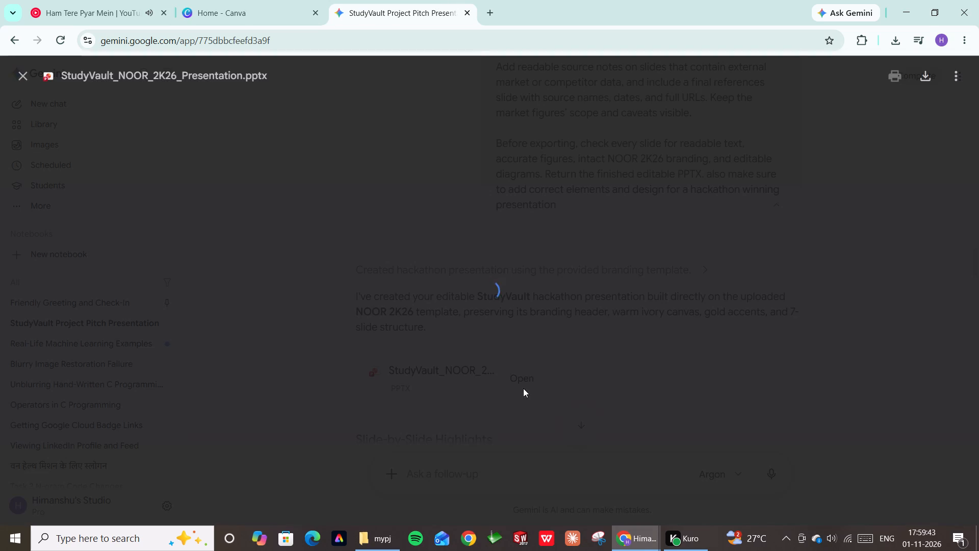
left_click(924, 83)
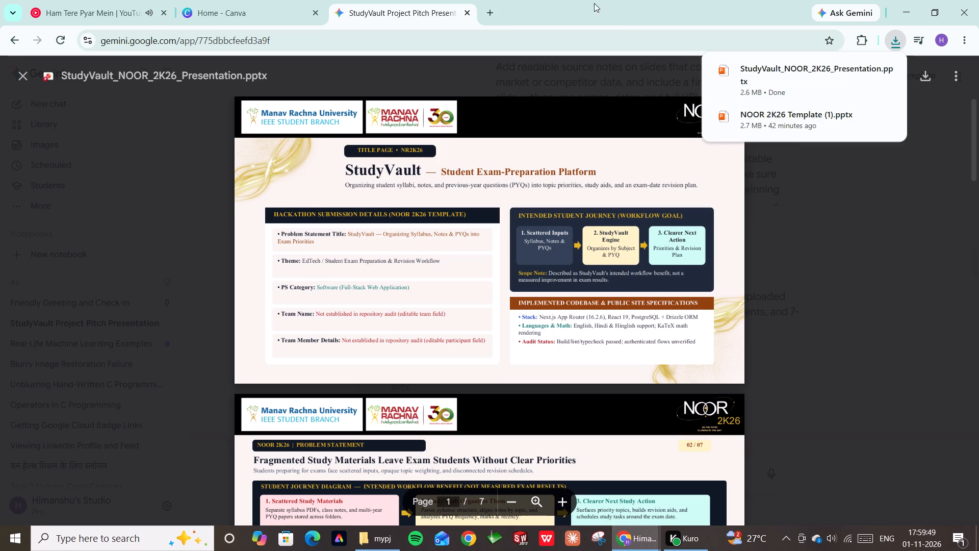
Upload StudyVault_NOOR_2K26_Presentation from the Downloads folder to Canva.
left_click(219, 7)
left_click(545, 370)
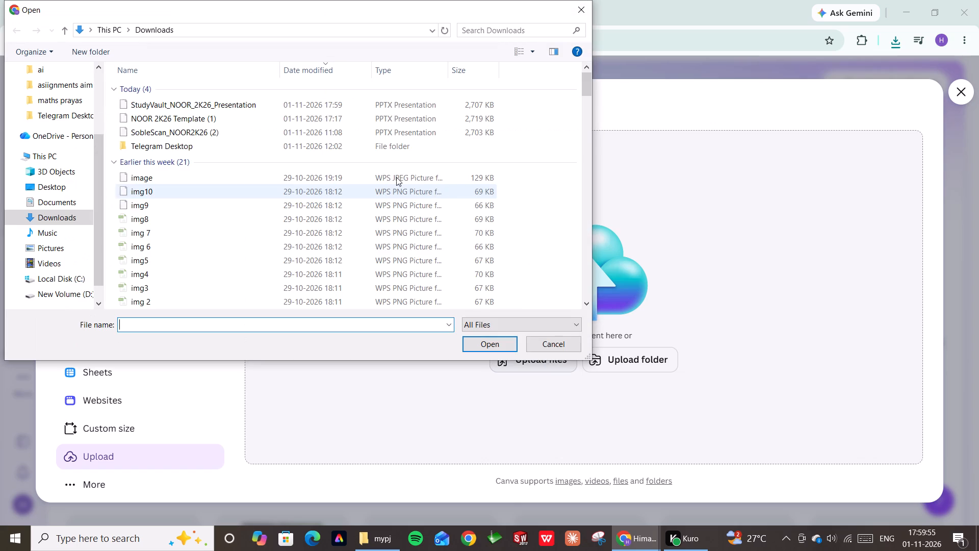
double_click(279, 106)
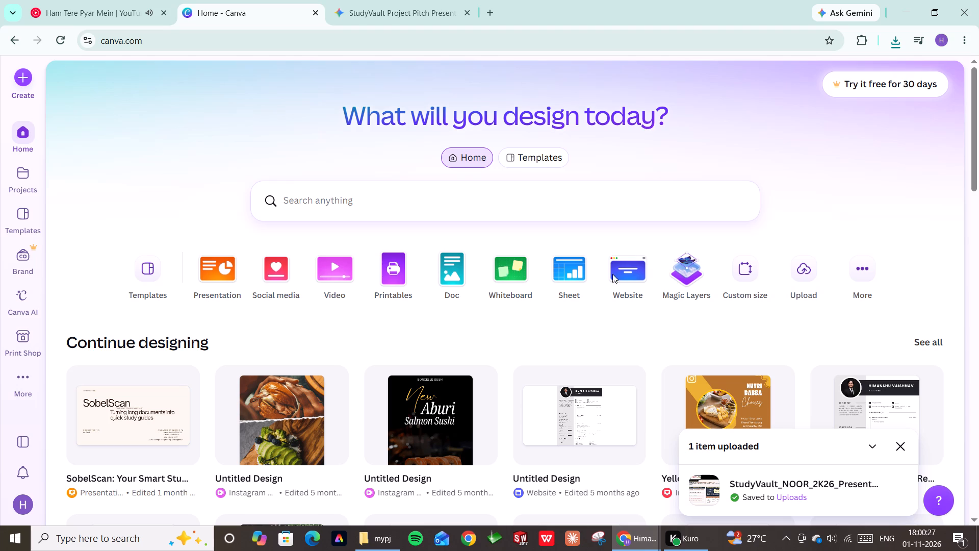
Go to Canva's Uploads folder and open the uploaded StudyVault_NOOR_2K26_Presentation design.
left_click(705, 486)
left_click(827, 486)
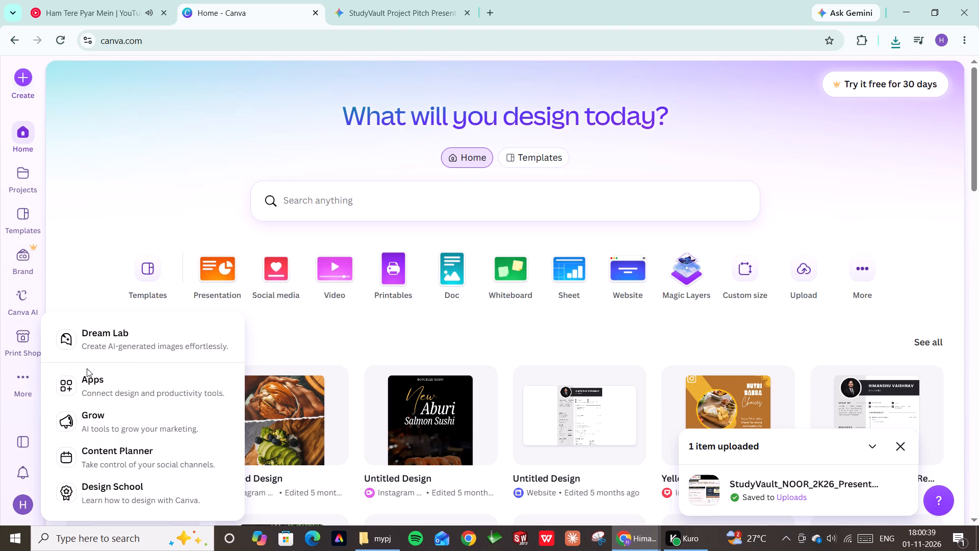
left_click(89, 188)
scroll(308, 379, "down", 4)
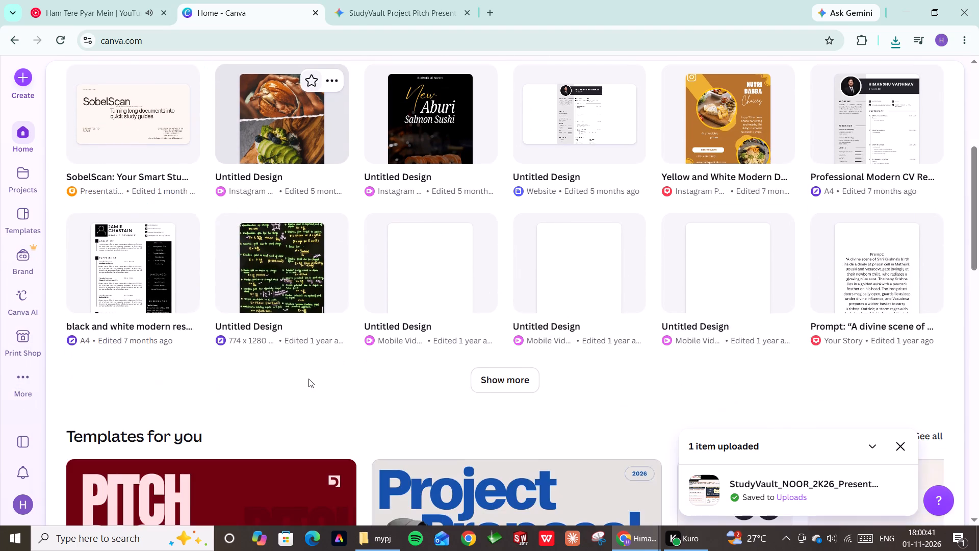
scroll(308, 379, "right", 1)
left_click(789, 499)
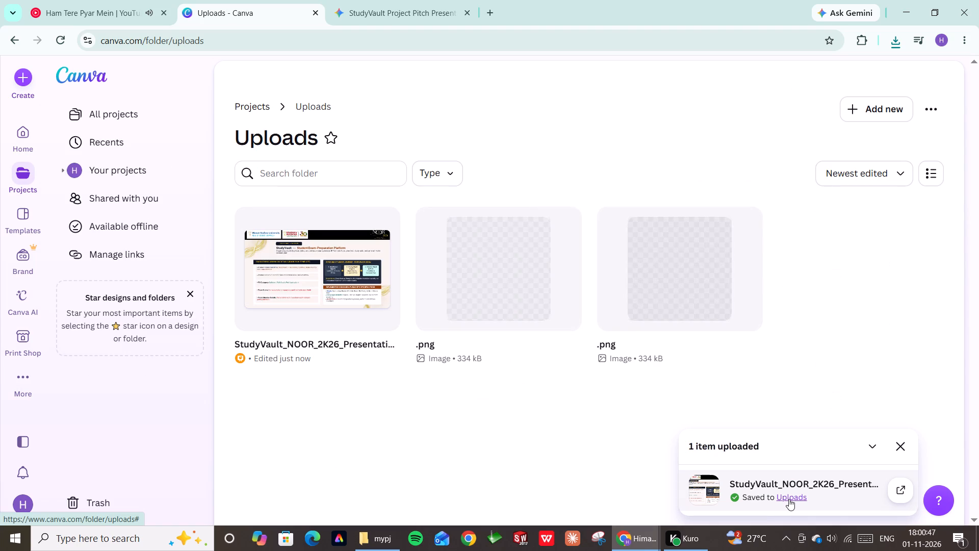
left_click(311, 261)
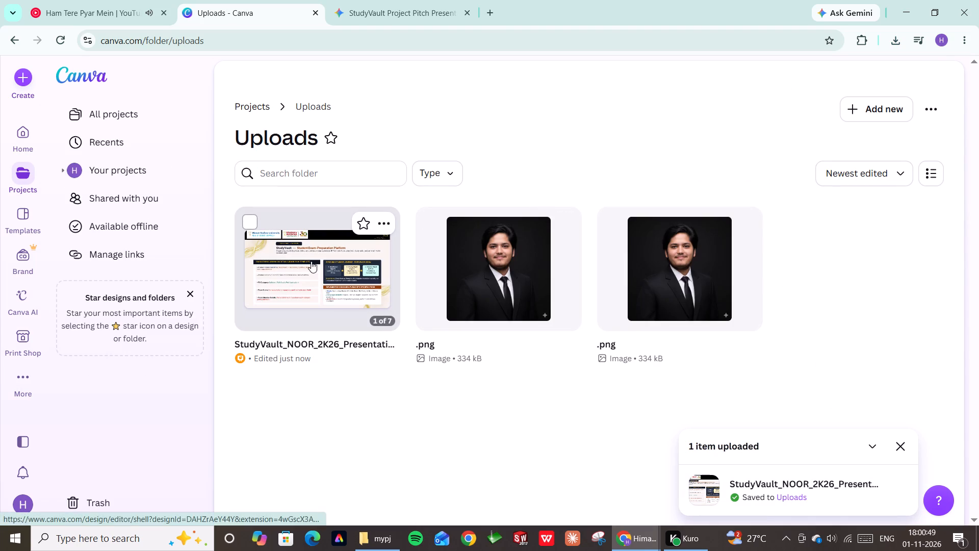
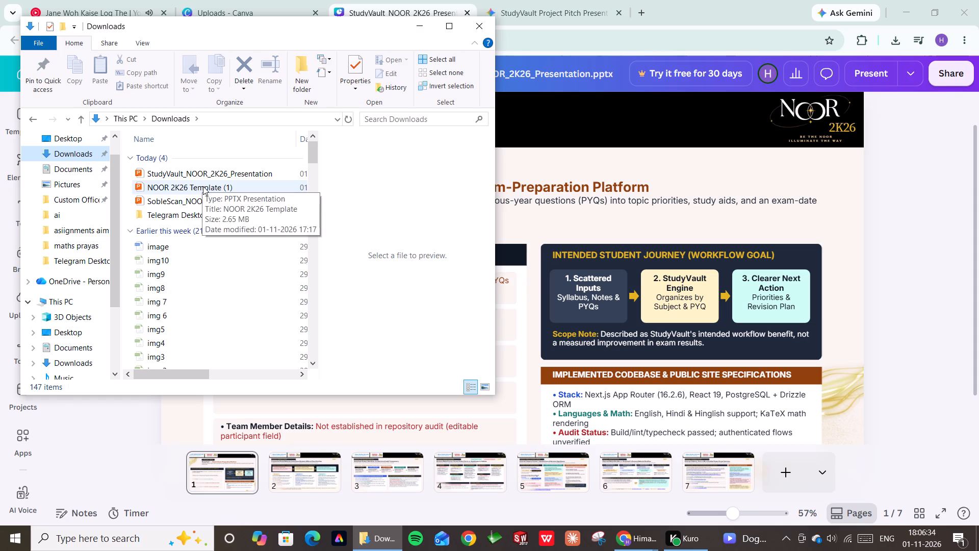
double_click(203, 186)
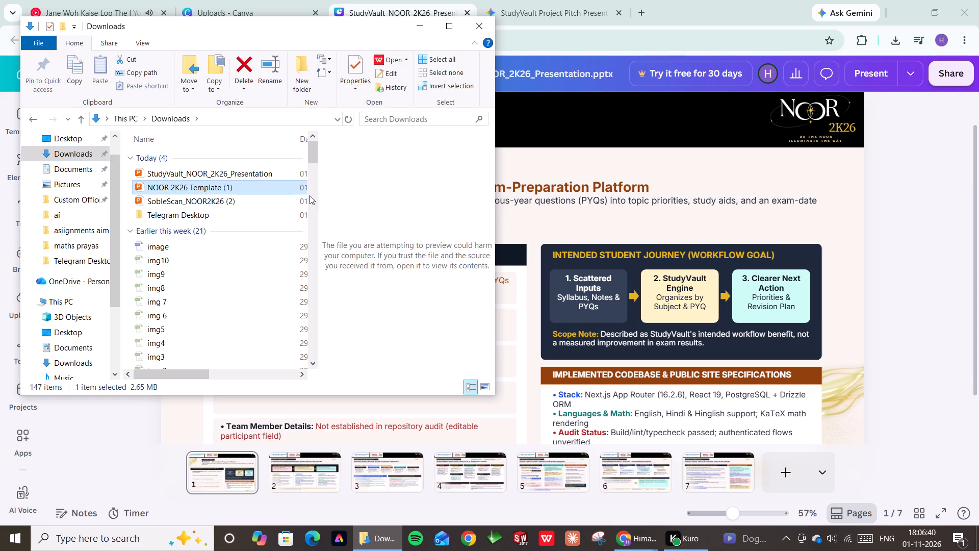
double_click(231, 189)
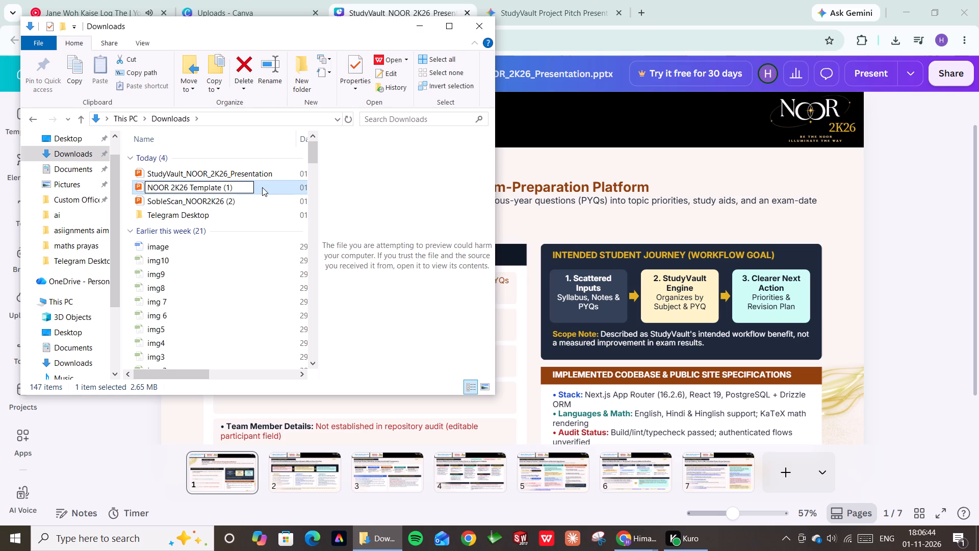
double_click(262, 187)
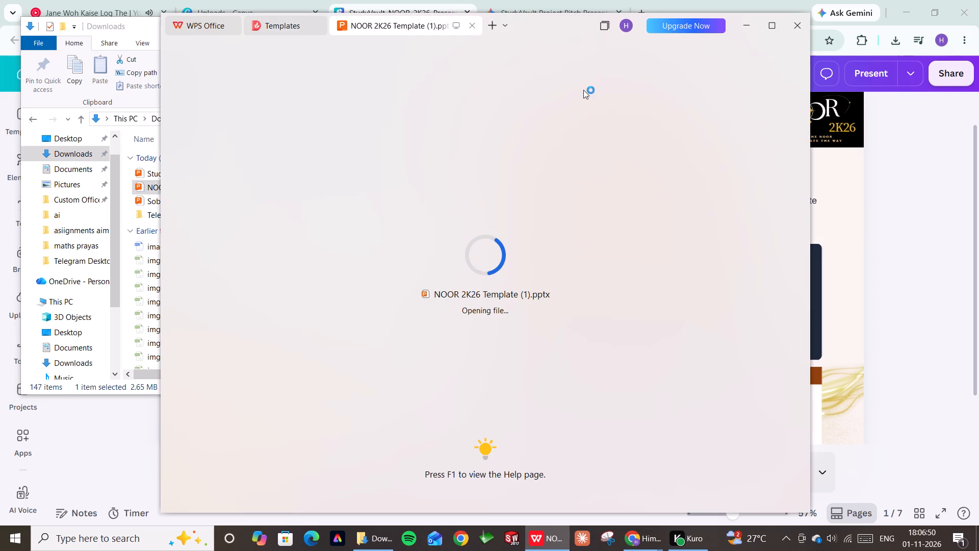
left_click_drag(536, 18, 588, 159)
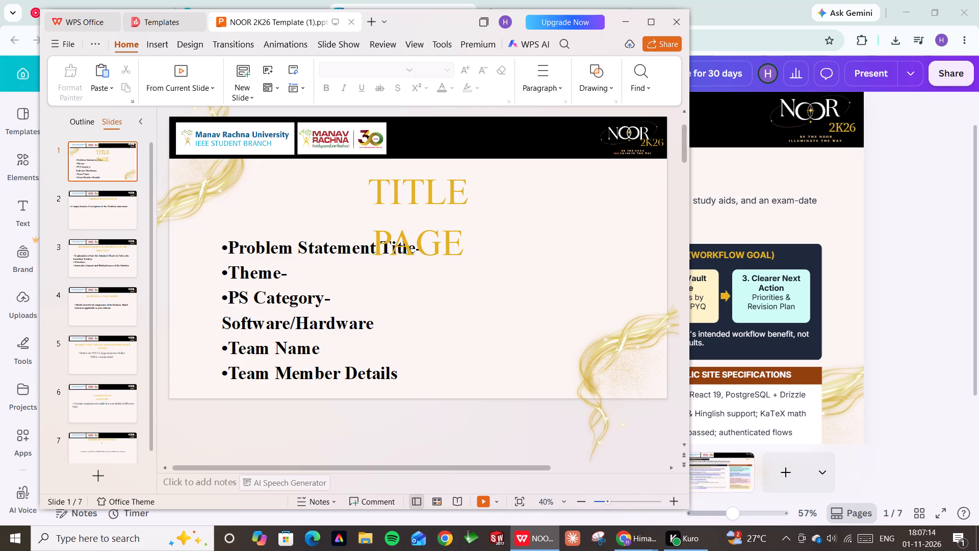
Switch back to the Canva presentation and delete the placeholder text after the Team Name label on the title slide.
key("alt+Tab")
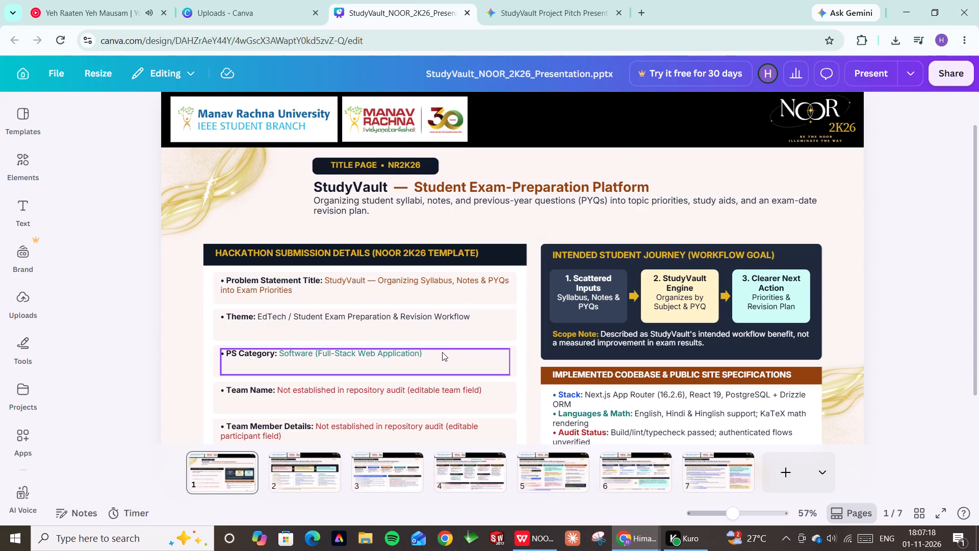
scroll(442, 352, "down", 1)
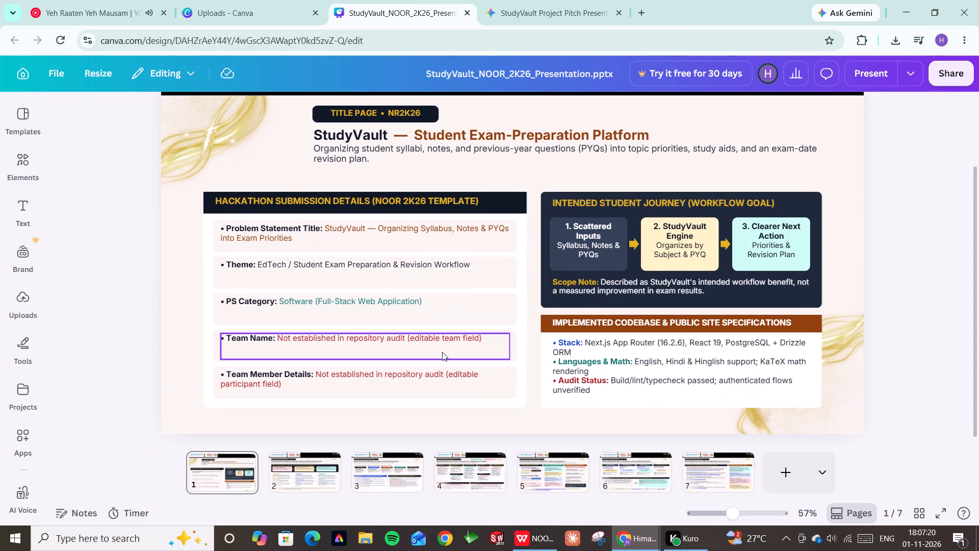
left_click(479, 337)
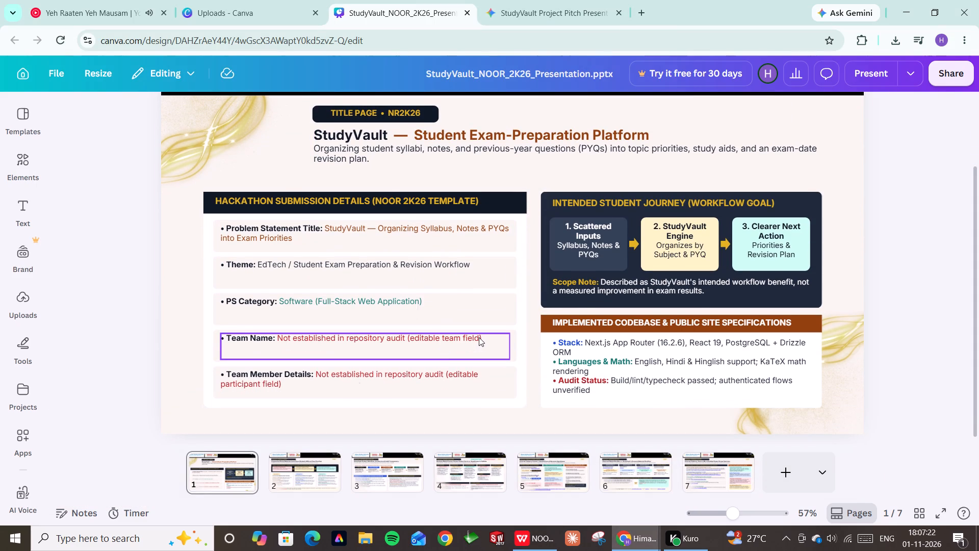
left_click(492, 337)
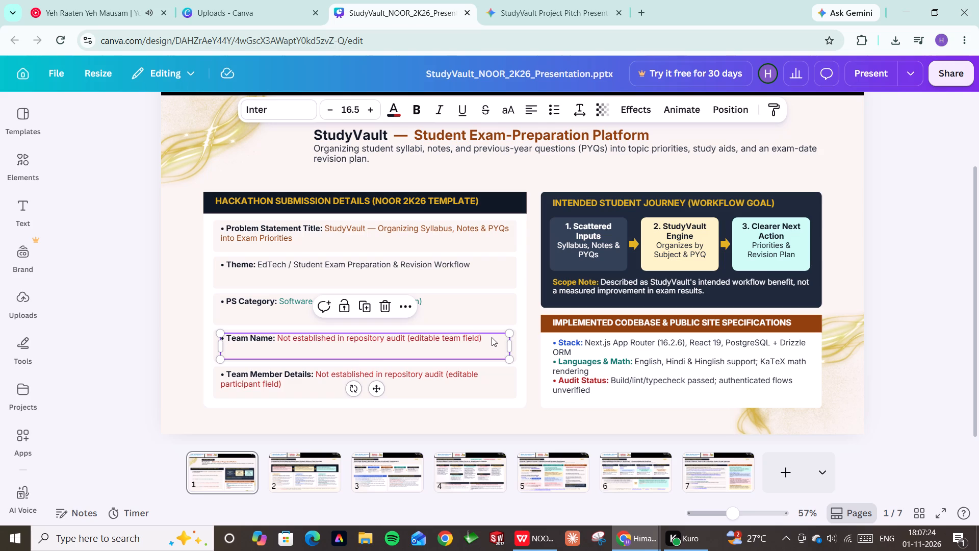
left_click(492, 337)
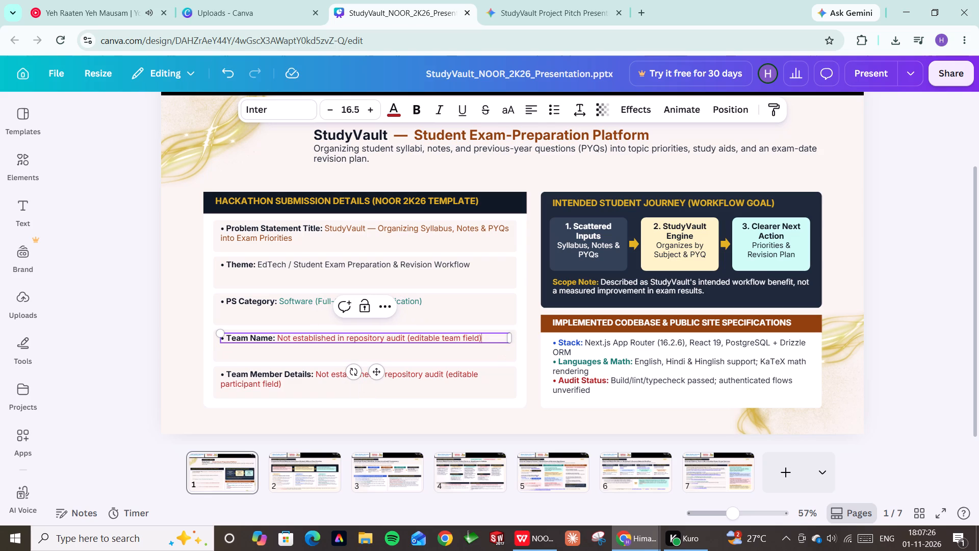
key("BackSpace")
key("BackSpace")
key("BackSpace")
key("BackSpace")
key("BackSpace")
key("BackSpace")
key("BackSpace")
key("BackSpace")
key("BackSpace")
key("BackSpace")
key("BackSpace")
key("BackSpace")
key("BackSpace")
key("BackSpace")
key("BackSpace")
key("BackSpace")
key("BackSpace")
key("BackSpace")
key("BackSpace")
key("BackSpace")
key("BackSpace")
key("BackSpace")
key("BackSpace")
key("BackSpace")
key("BackSpace")
key("BackSpace")
key("BackSpace")
key("BackSpace")
key("BackSpace")
key("BackSpace")
key("BackSpace")
key("BackSpace")
key("BackSpace")
key("BackSpace")
key("BackSpace")
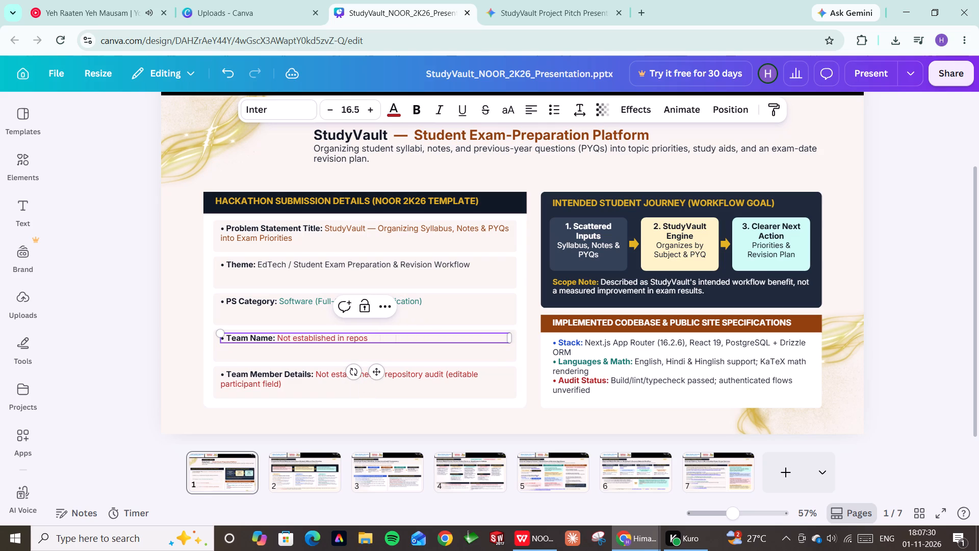
key("BackSpace")
key("BackSpace")
key("BackSpace")
key("BackSpace")
key("BackSpace")
key("BackSpace")
key("BackSpace")
key("BackSpace")
key("BackSpace")
key("BackSpace")
key("BackSpace")
key("BackSpace")
key("BackSpace")
key("BackSpace")
key("BackSpace")
key("BackSpace")
key("BackSpace")
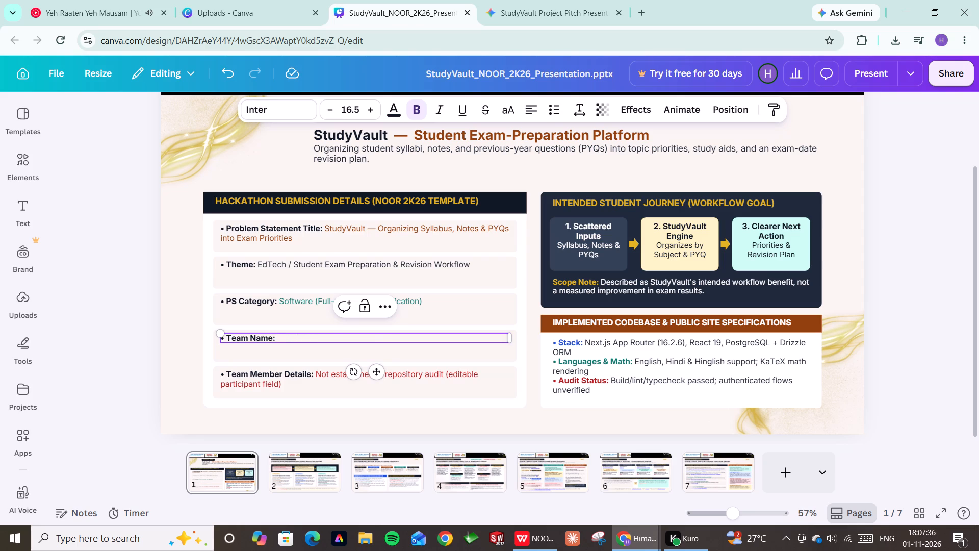
Set the text color to red #b91c1c and enter "Retreival Rangers" as the team name.
key("shift+r")
key("BackSpace")
left_click(396, 111)
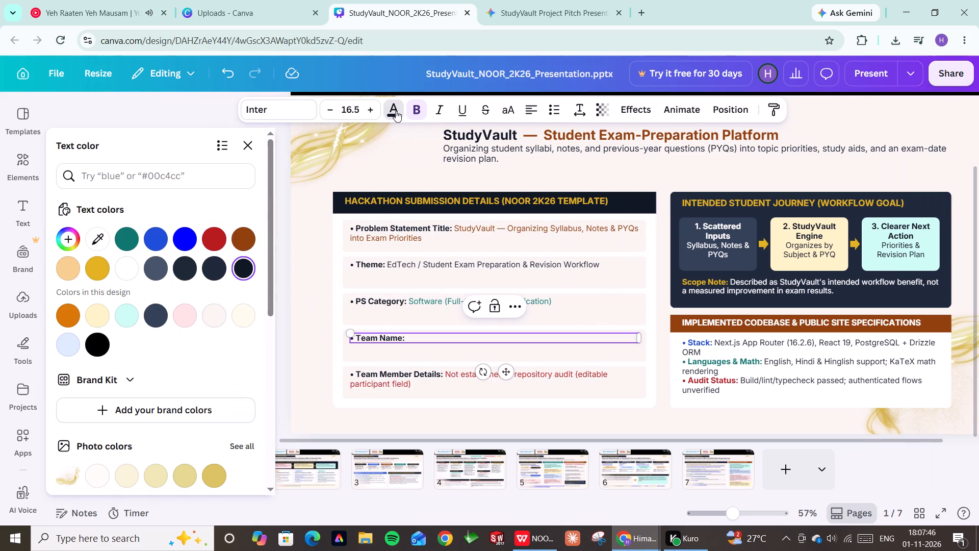
left_click(219, 239)
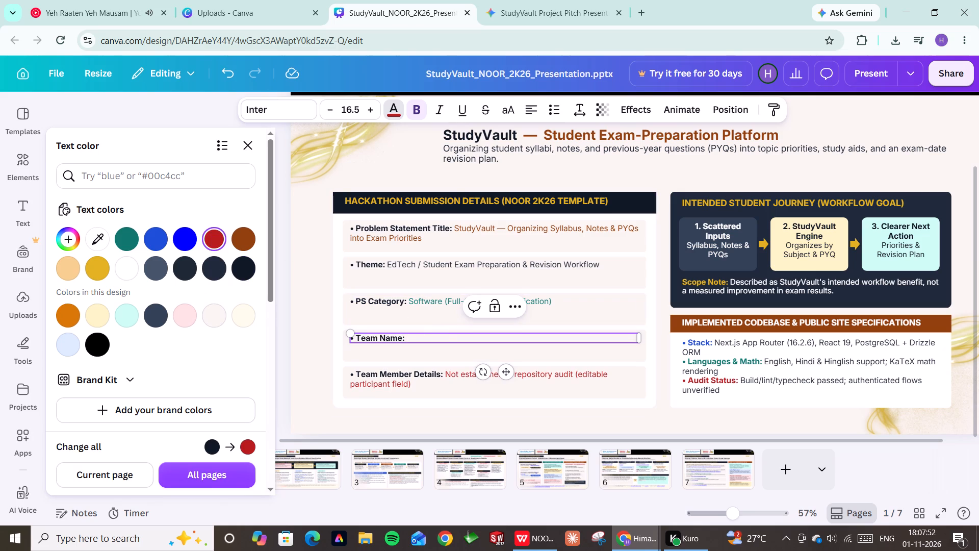
type("Re")
type("trui")
key("BackSpace")
key("BackSpace")
type("ei")
type("ve")
key("BackSpace")
type("al")
key("space")
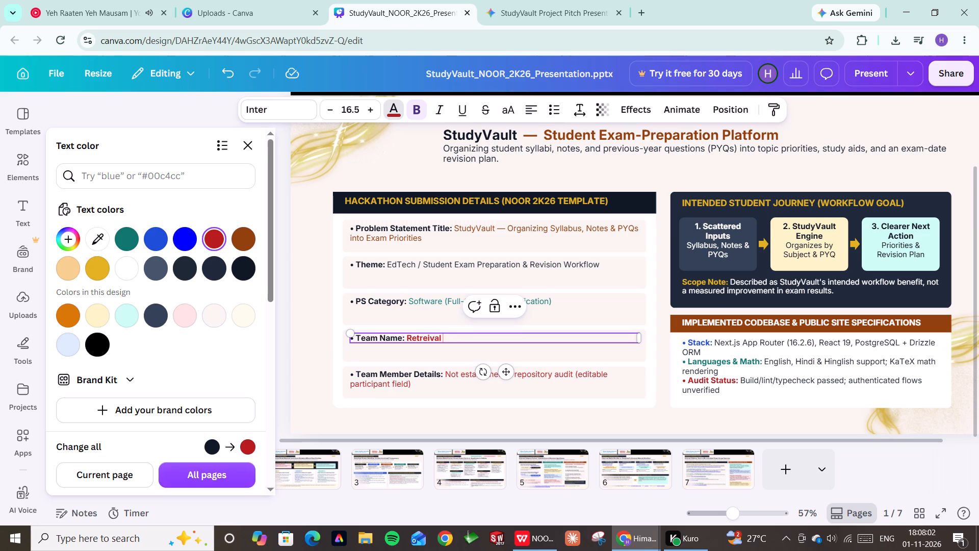
type("Ran")
key("g")
type("ers")
Delete the placeholder text after the Team Member Details label on the title slide.
left_click(415, 384)
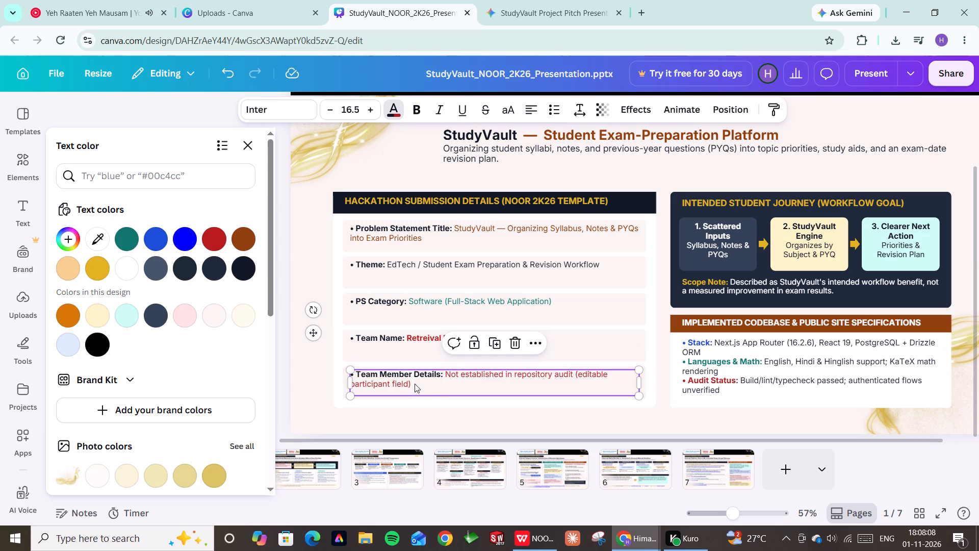
left_click(416, 381)
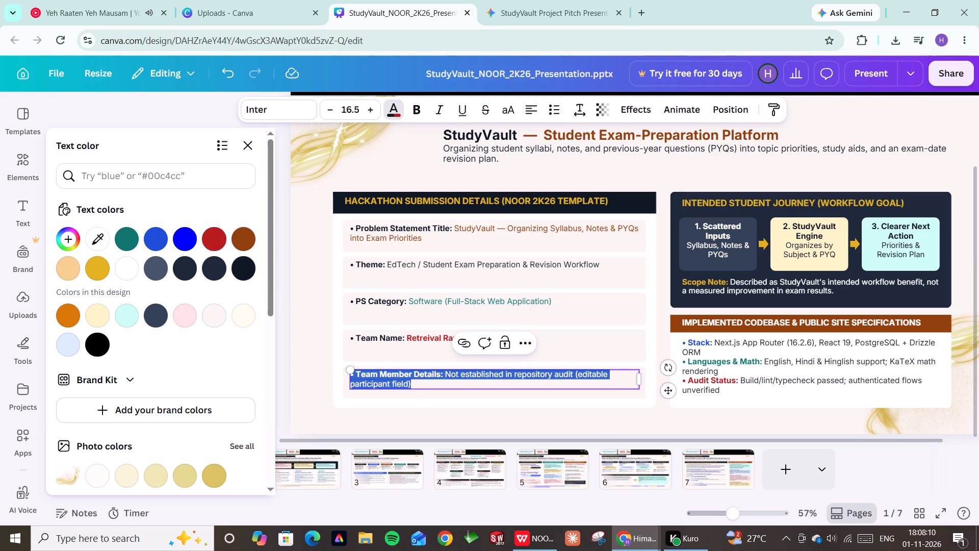
left_click(416, 381)
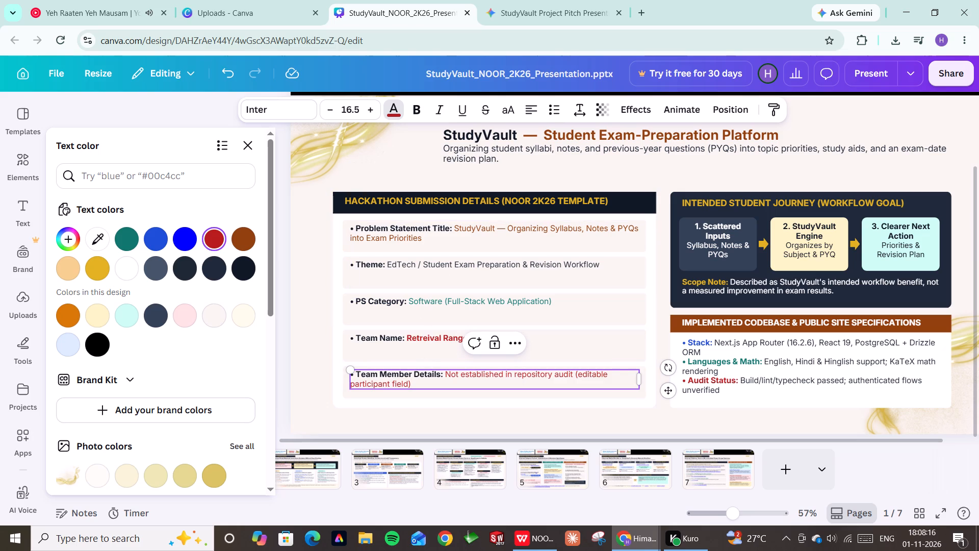
key("BackSpace")
key("BackSpace")
key("BackSpace")
key("BackSpace")
key("BackSpace")
key("BackSpace")
key("BackSpace")
key("BackSpace")
key("BackSpace")
key("BackSpace")
key("BackSpace")
key("BackSpace")
key("BackSpace")
key("BackSpace")
key("BackSpace")
key("BackSpace")
key("BackSpace")
key("BackSpace")
key("BackSpace")
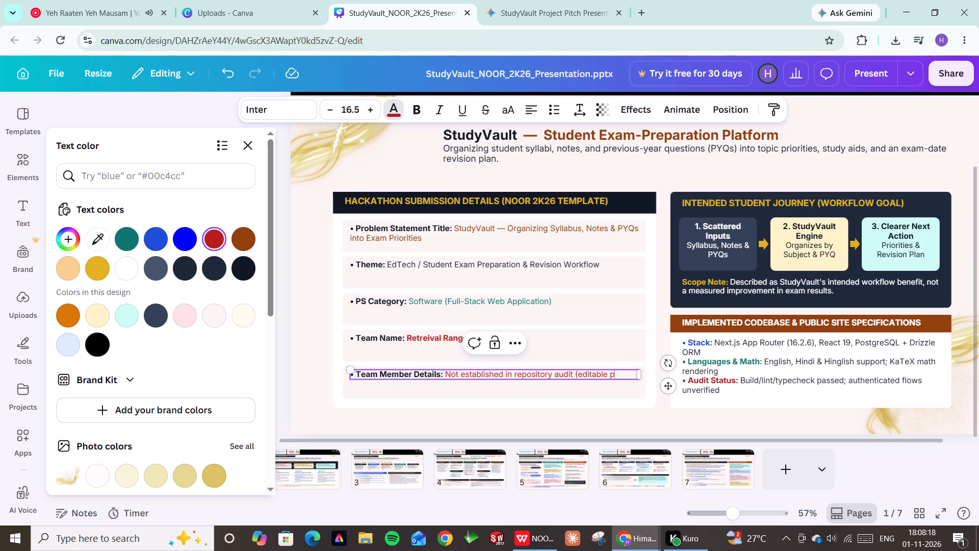
key("BackSpace")
key("BackSpace")
key("BackSpace")
key("BackSpace")
key("BackSpace")
key("BackSpace")
key("BackSpace")
key("BackSpace")
key("BackSpace")
key("BackSpace")
key("BackSpace")
key("BackSpace")
key("BackSpace")
key("BackSpace")
key("BackSpace")
key("BackSpace")
key("BackSpace")
key("BackSpace")
key("BackSpace")
key("BackSpace")
key("BackSpace")
key("BackSpace")
key("BackSpace")
key("BackSpace")
key("BackSpace")
key("BackSpace")
key("BackSpace")
key("BackSpace")
key("BackSpace")
key("BackSpace")
key("BackSpace")
key("BackSpace")
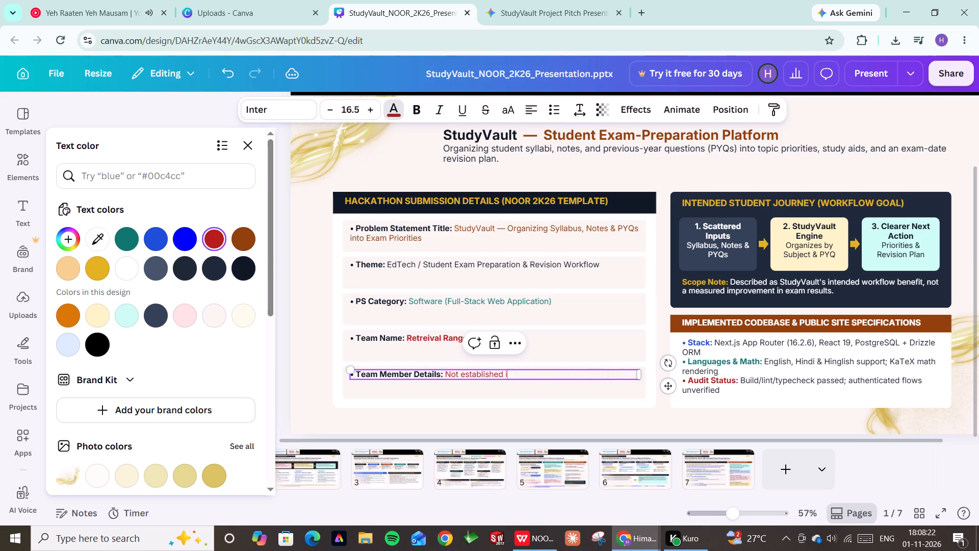
key("BackSpace")
key("BackSpace")
key("BackSpace")
key("BackSpace")
key("BackSpace")
key("BackSpace")
key("BackSpace")
key("BackSpace")
key("BackSpace")
key("BackSpace")
key("BackSpace")
key("BackSpace")
key("BackSpace")
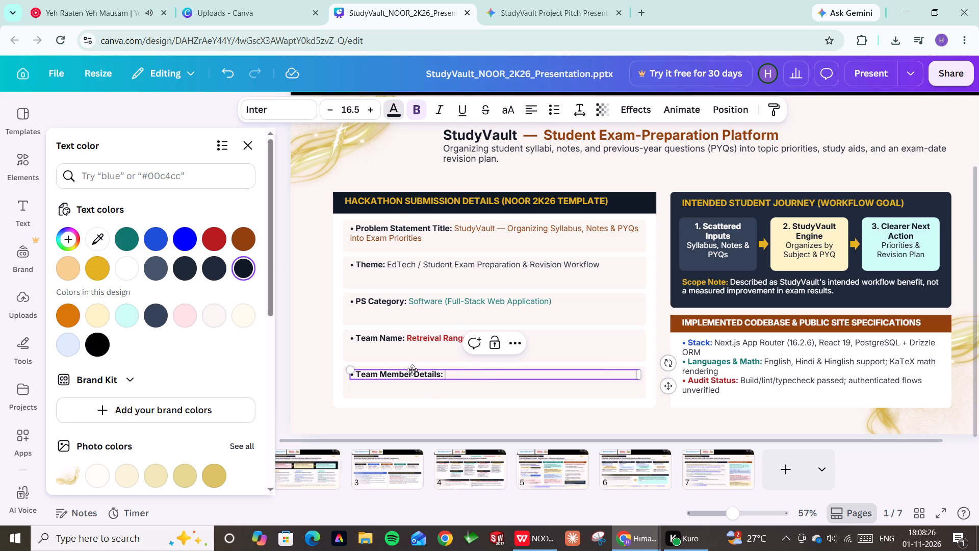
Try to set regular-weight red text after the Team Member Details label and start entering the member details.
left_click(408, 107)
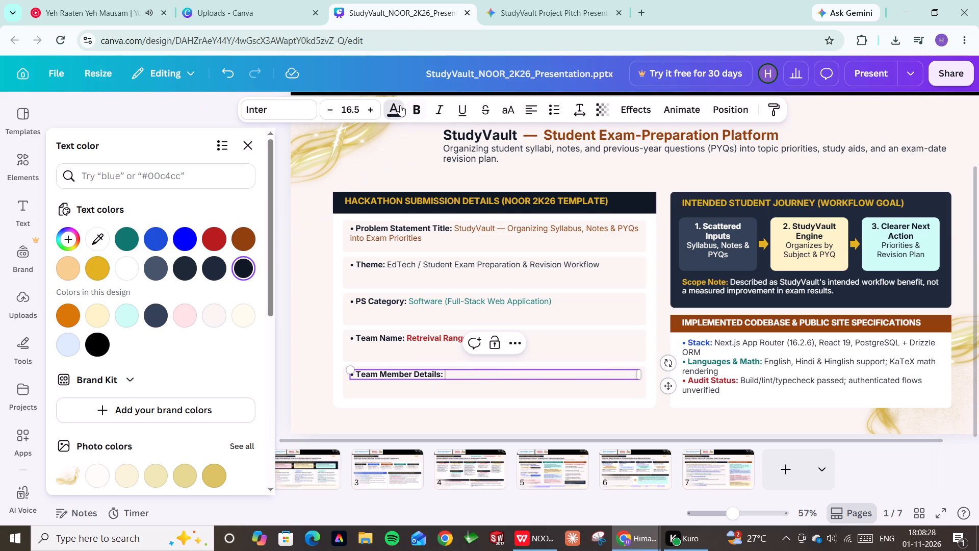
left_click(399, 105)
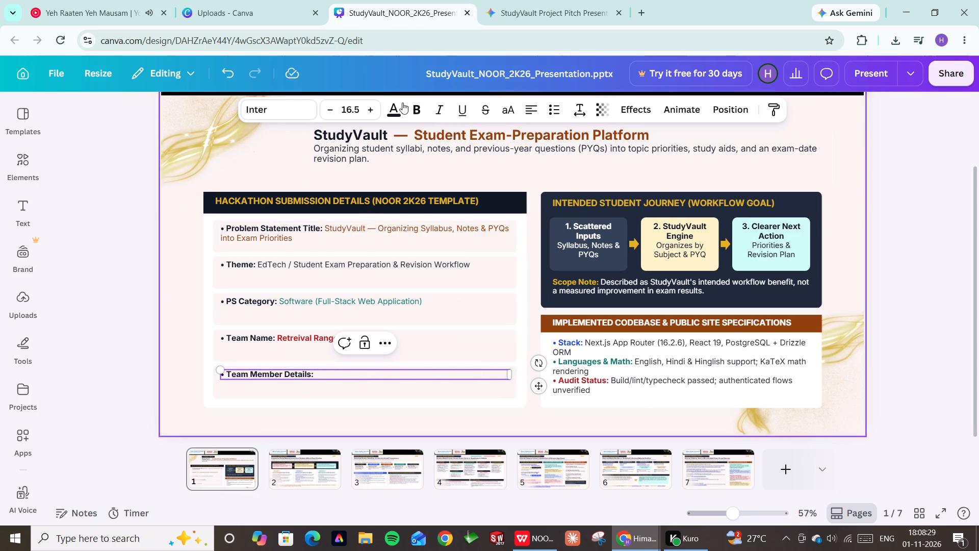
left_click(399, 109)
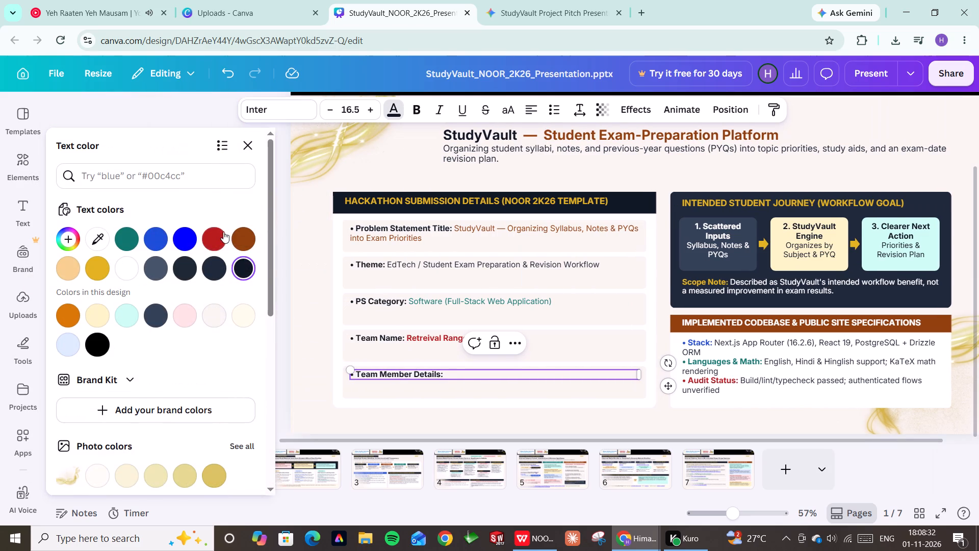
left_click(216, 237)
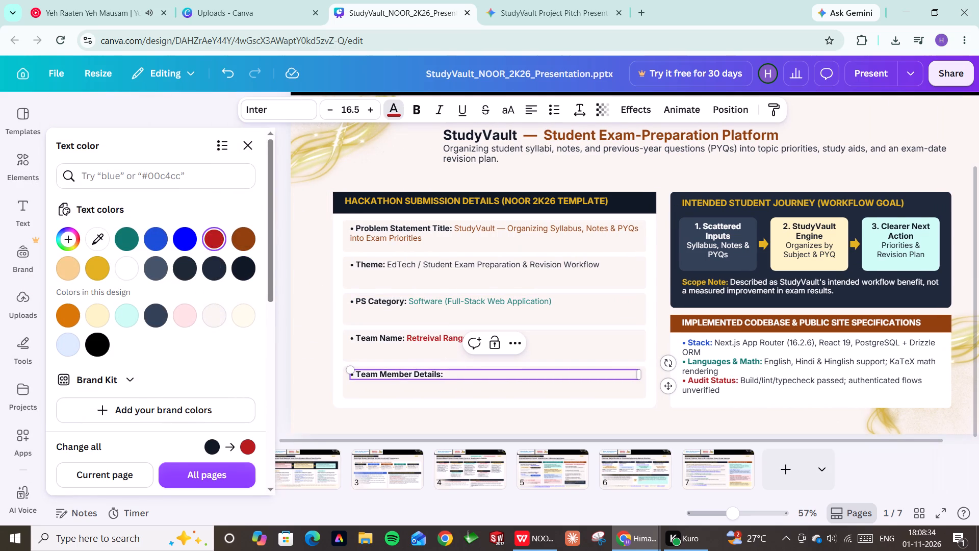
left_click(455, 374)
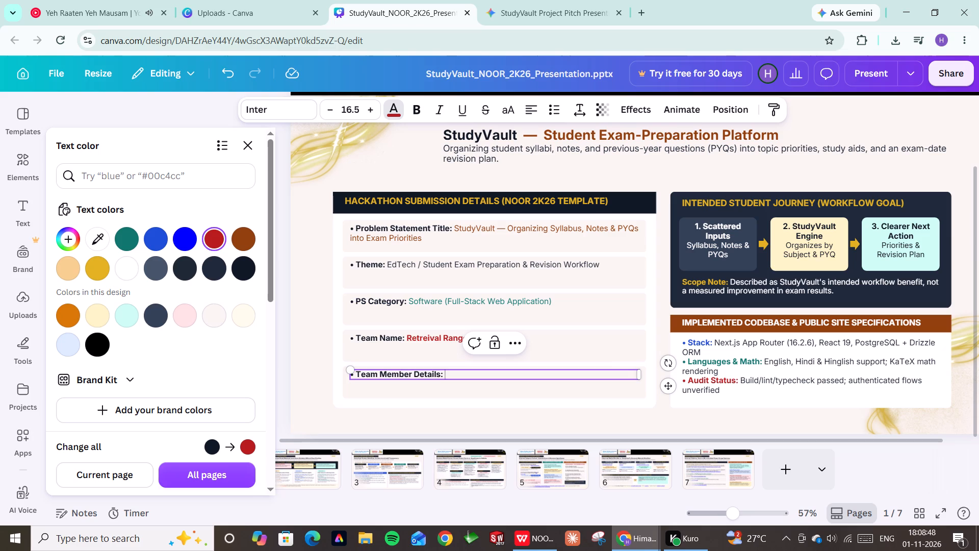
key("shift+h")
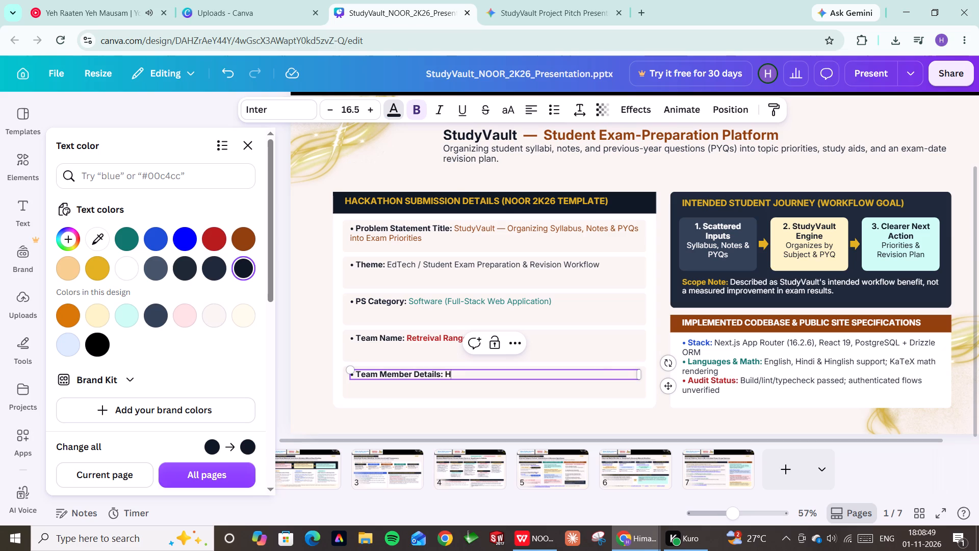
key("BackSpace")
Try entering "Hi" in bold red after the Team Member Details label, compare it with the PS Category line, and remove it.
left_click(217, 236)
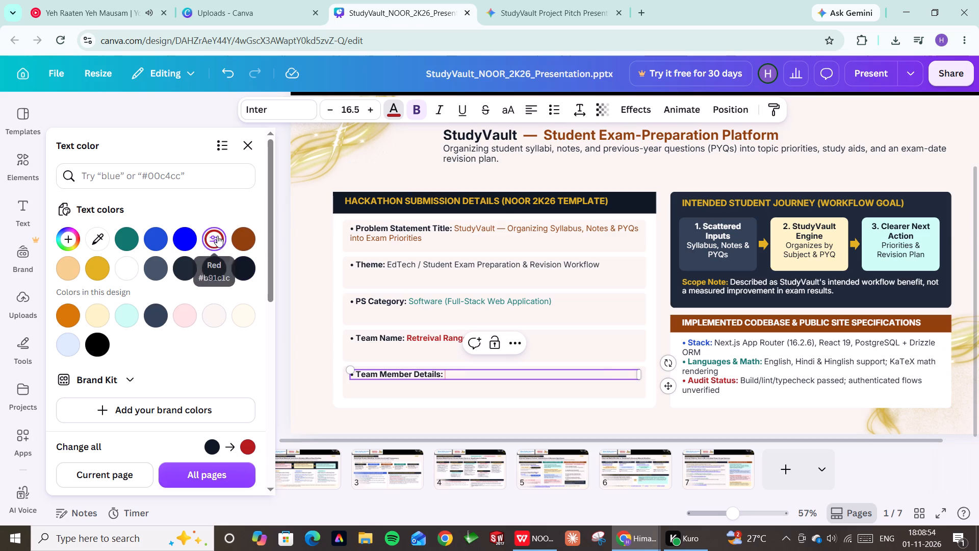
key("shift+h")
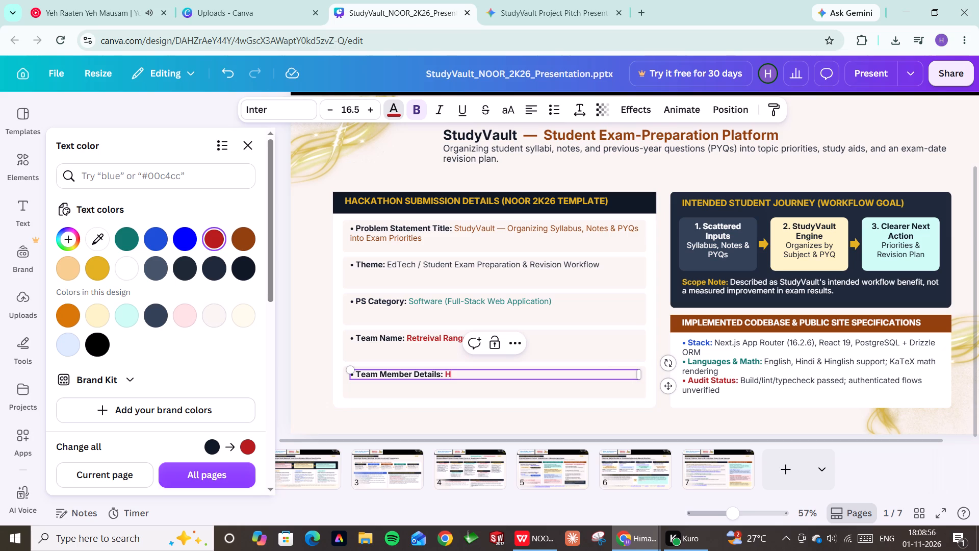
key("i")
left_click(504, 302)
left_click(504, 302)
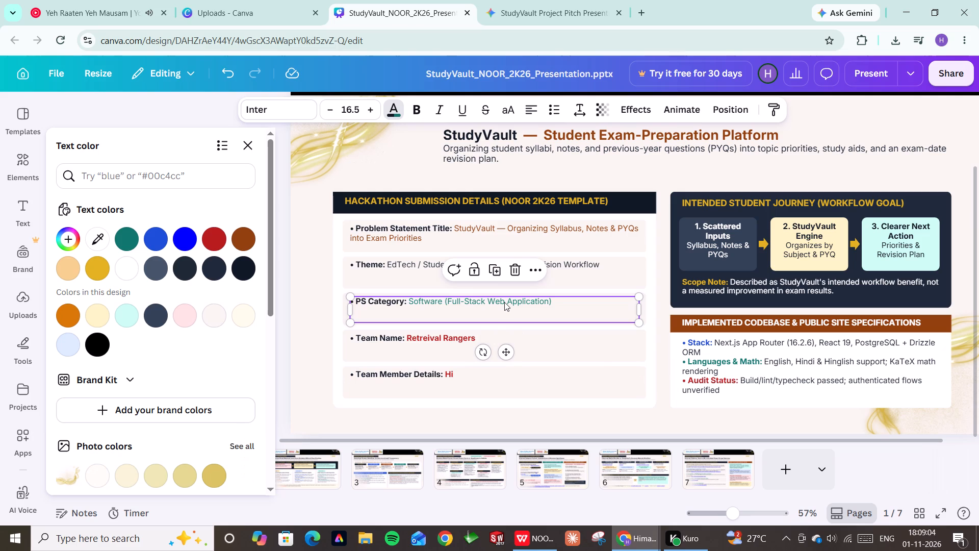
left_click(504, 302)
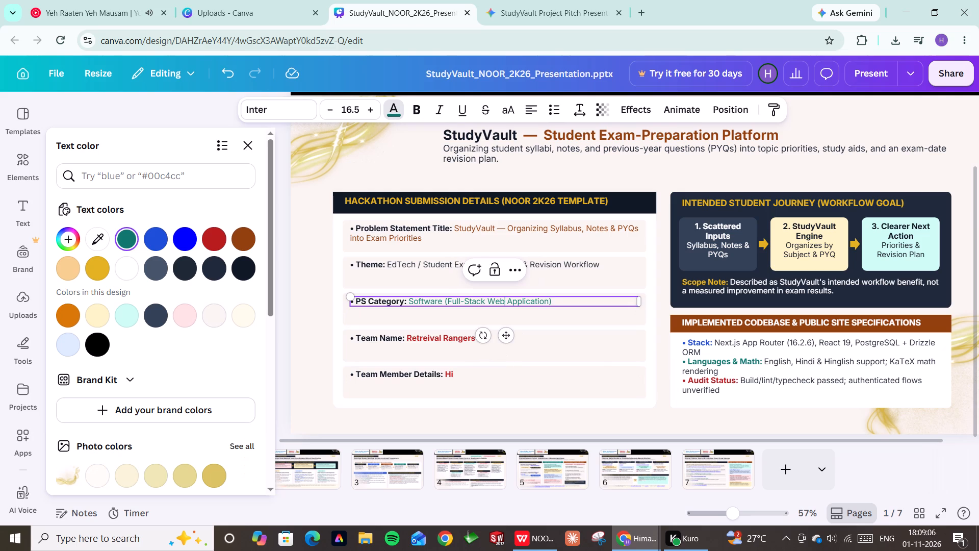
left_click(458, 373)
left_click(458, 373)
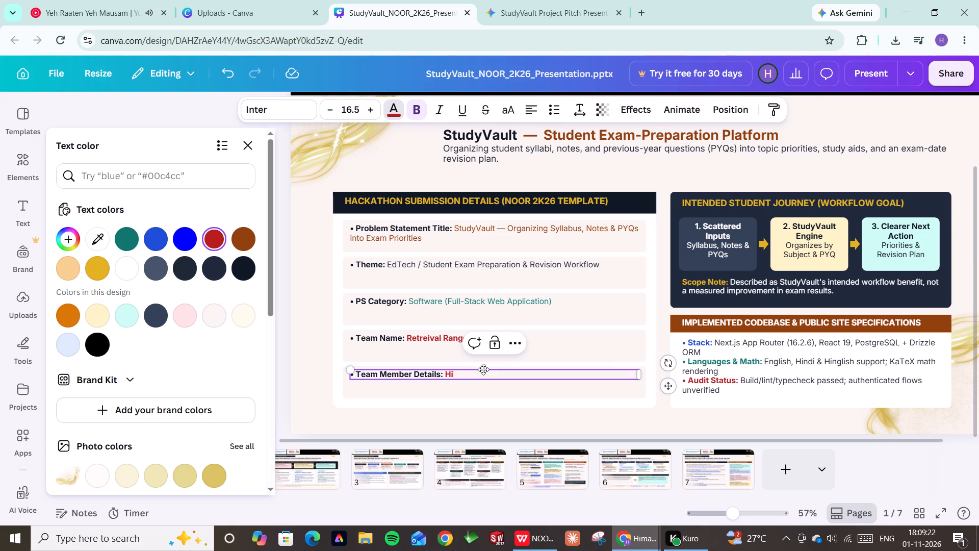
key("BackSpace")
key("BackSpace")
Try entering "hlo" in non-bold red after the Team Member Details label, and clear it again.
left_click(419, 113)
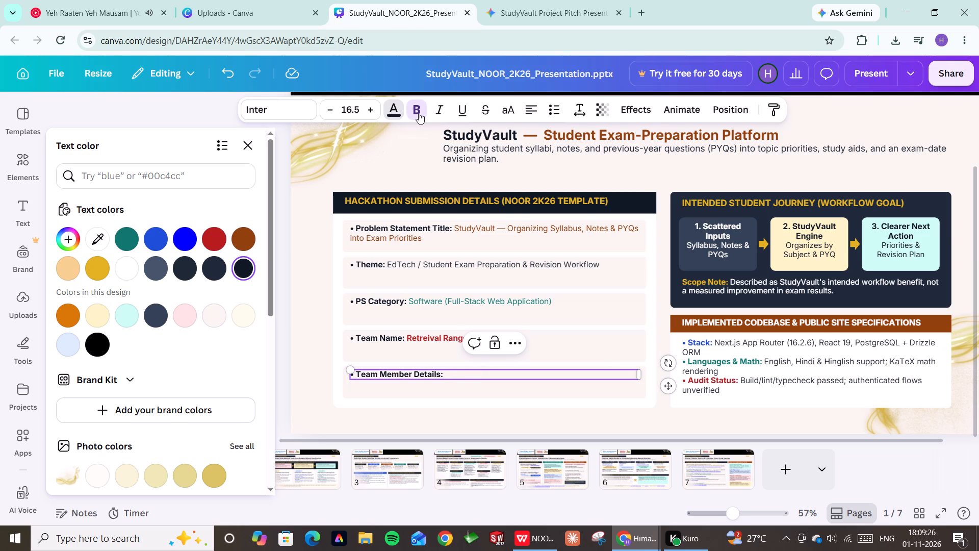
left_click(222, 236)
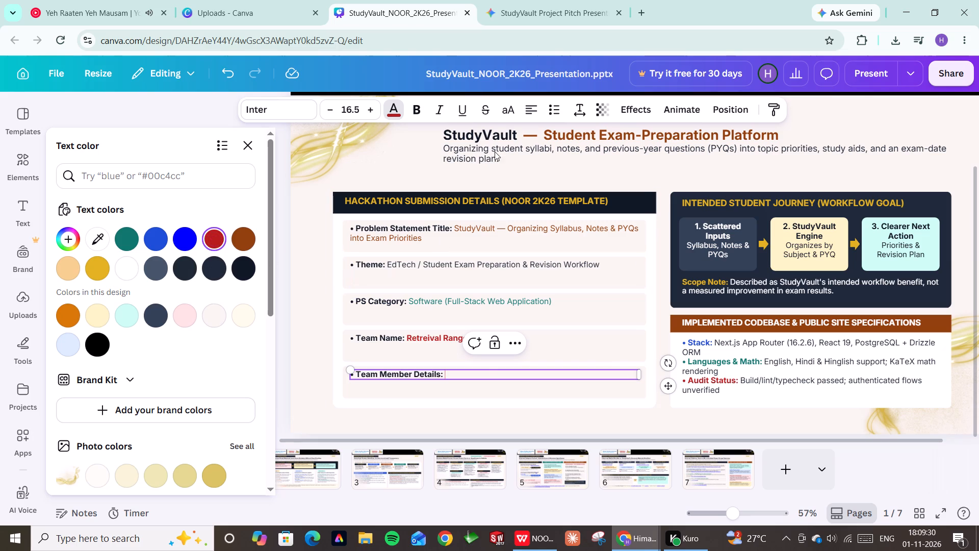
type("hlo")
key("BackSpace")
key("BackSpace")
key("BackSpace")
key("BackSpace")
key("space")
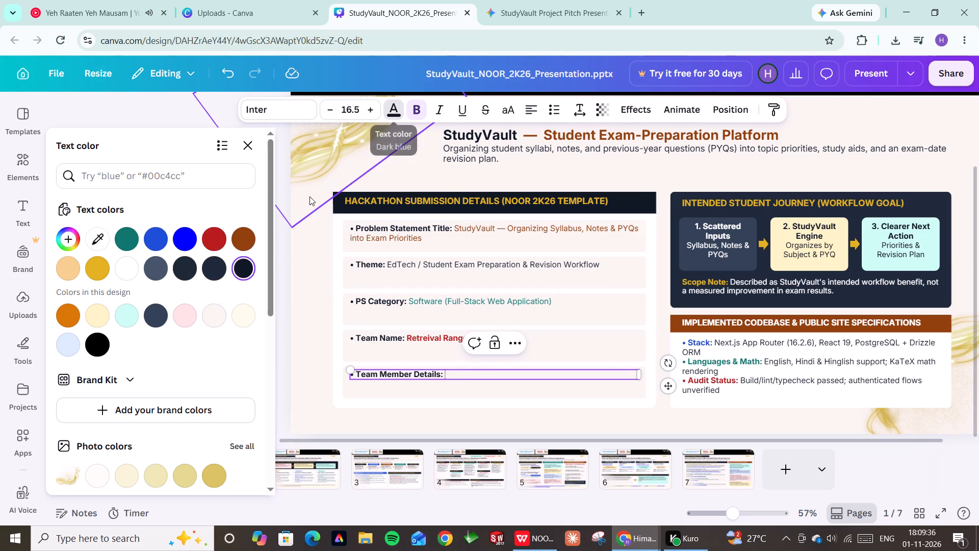
Set the text to red #b91c1c without bold and enter the leader's first name followed by "(Leader)," after Team Member Details.
left_click(211, 234)
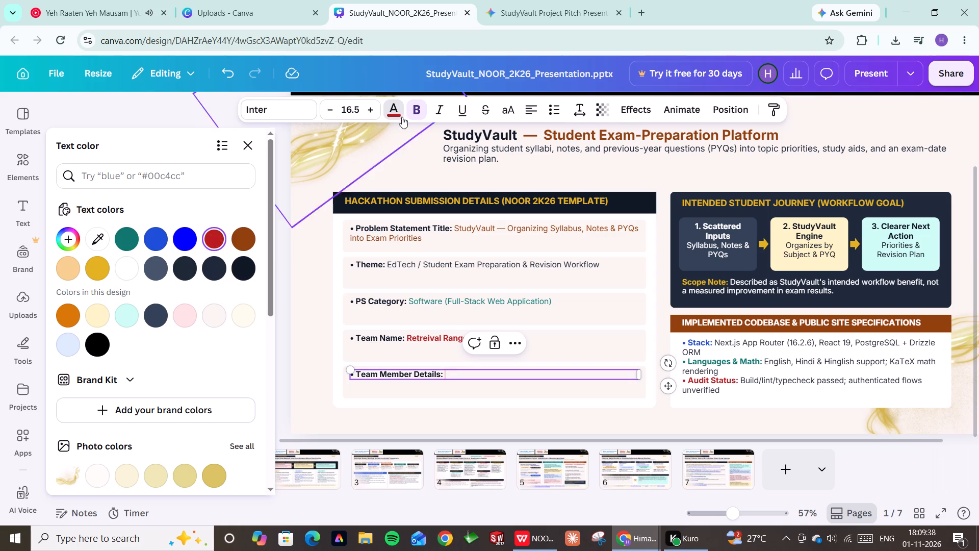
left_click(413, 109)
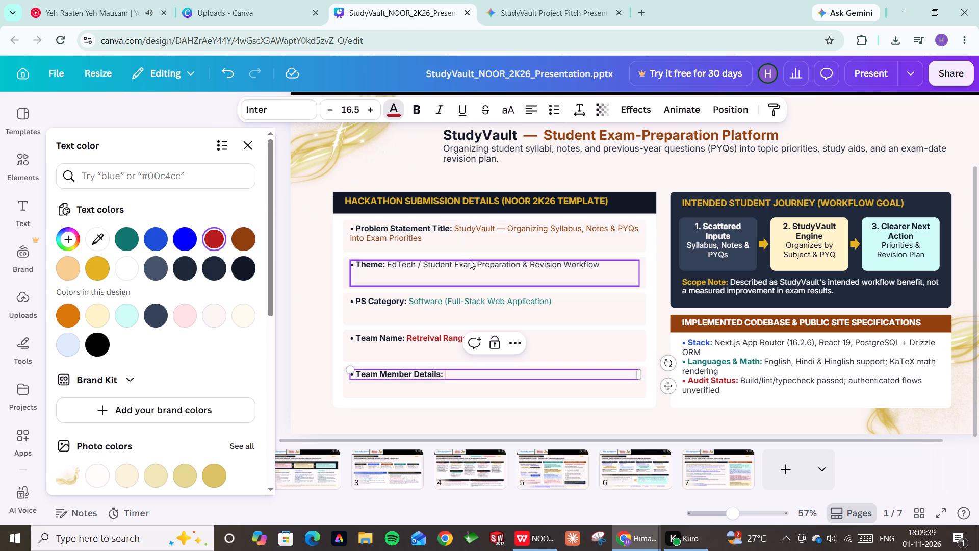
type("HI")
key("BackSpace")
type("mans")
type("hu")
key("shift+parenleft")
type("LEarde")
key("BackSpace")
key("BackSpace")
key("BackSpace")
key("BackSpace")
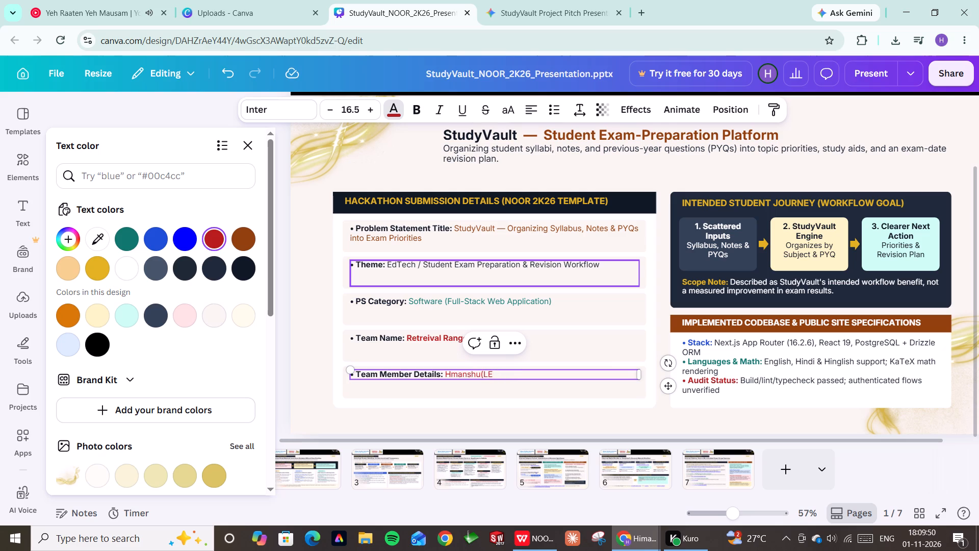
key("BackSpace")
type("eader")
key("shift+parenright")
key("comma")
key("space")
Insert the missing "i" in the leader's first name so it reads "Himanshu".
key("Left")
key("Left")
key("Left")
key("Left")
key("Left")
key("Left")
key("Left")
key("Left")
key("Left")
key("Left")
key("Left")
key("Left")
key("Left")
key("Left")
key("Left")
key("Left")
key("Left")
key("i")
Add "Hriday," as the second member after "(Leader)," in the Team Member Details line.
key("Right")
key("Right")
key("Right")
key("Right")
key("Right")
key("Right")
key("Right")
key("Right")
key("Right")
key("Right")
key("Right")
key("Right")
key("Right")
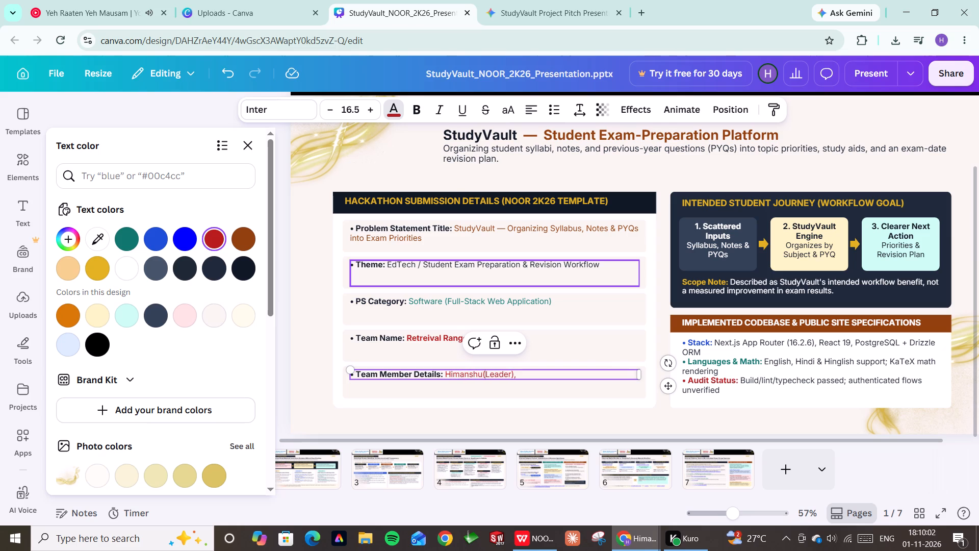
key("Right")
key("Right")
type("hri")
type("day")
key("BackSpace")
key("BackSpace")
key("BackSpace")
key("BackSpace")
key("BackSpace")
key("BackSpace")
type("Hriday")
key("space")
key("BackSpace")
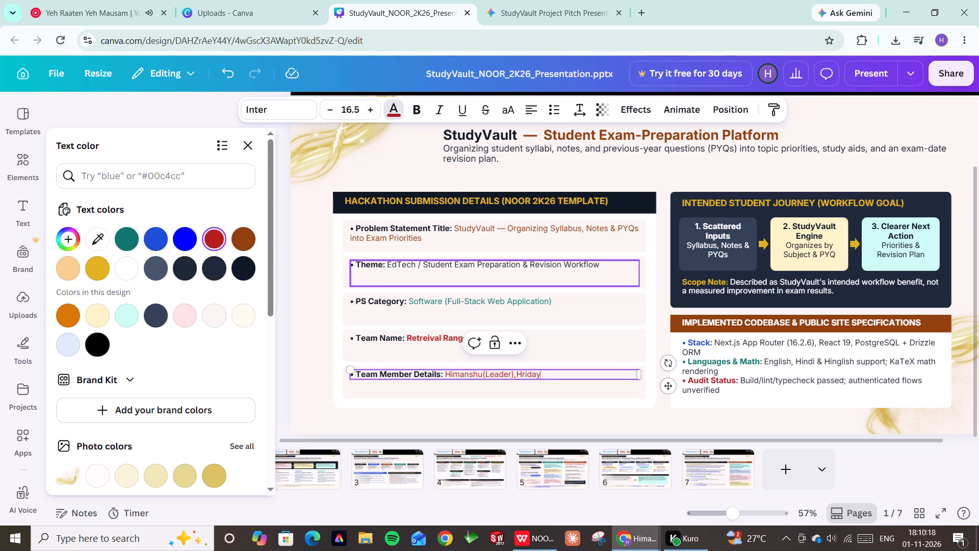
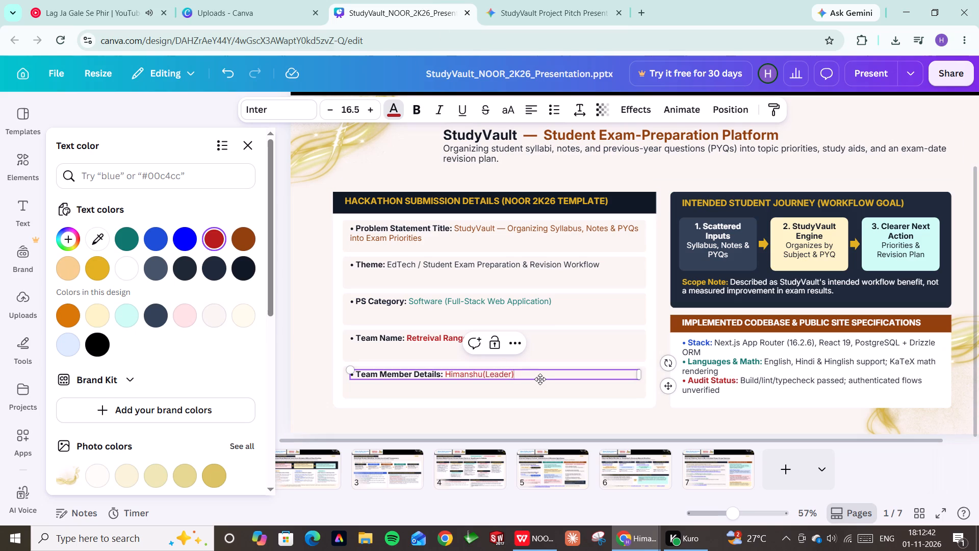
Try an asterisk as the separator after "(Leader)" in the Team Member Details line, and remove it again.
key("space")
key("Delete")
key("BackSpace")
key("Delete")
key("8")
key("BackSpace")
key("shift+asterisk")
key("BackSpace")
Add the members Hriday, Kartik and Harshit after "(Leader)" in the Team Member Details line, separated by commas with a space on each side.
key("space")
key("period")
key("BackSpace")
type(",")
key("space")
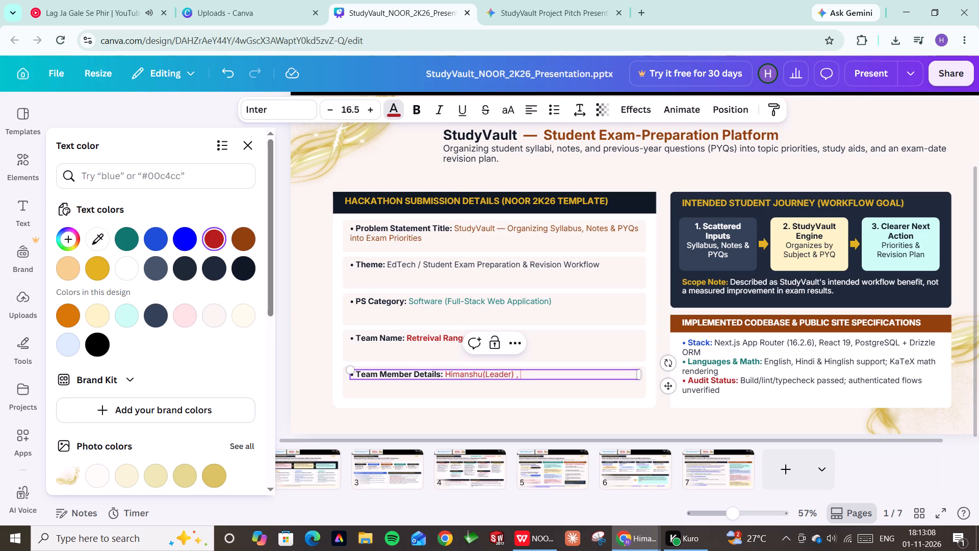
key("shift+h")
type("riday")
key("space")
type(",")
key("space")
type("Kartik <")
key("BackSpace")
type(",\\")
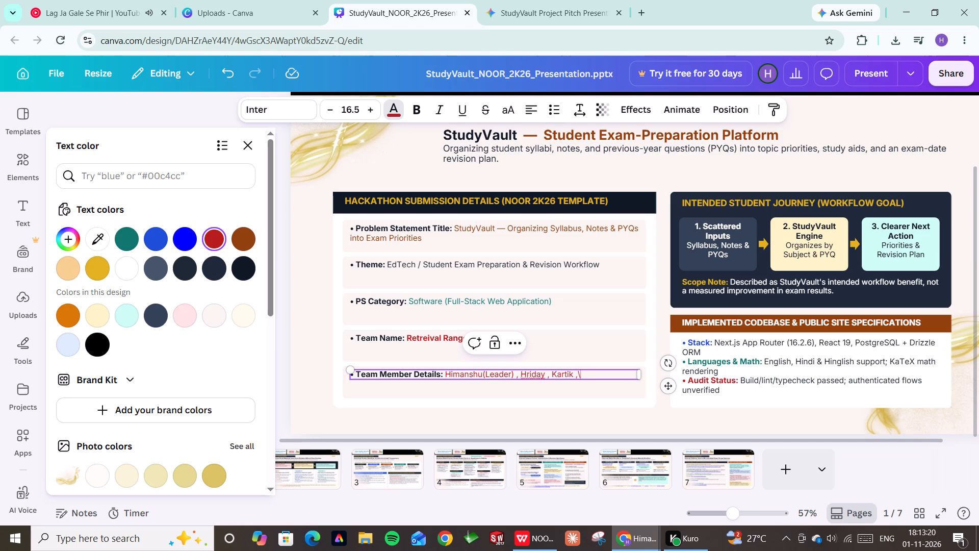
key("BackSpace")
key("space")
type("Harshit")
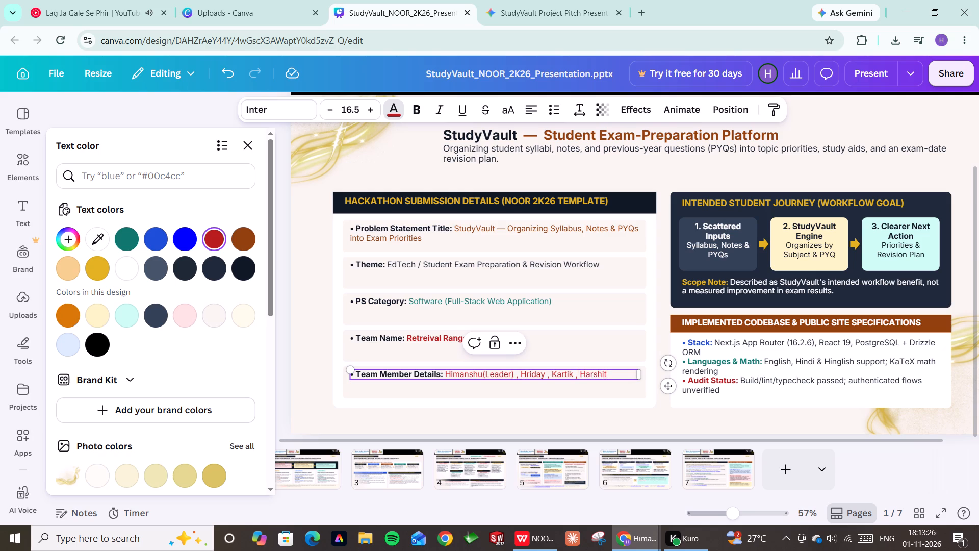
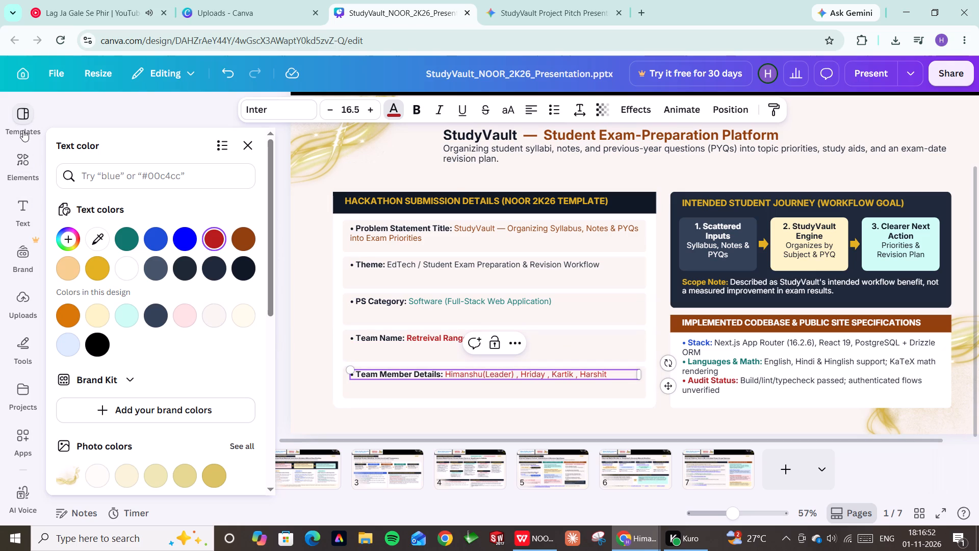
Close the text colour palette to clear the view of the title slide.
scroll(0, 334, "down", 3)
left_click(248, 151)
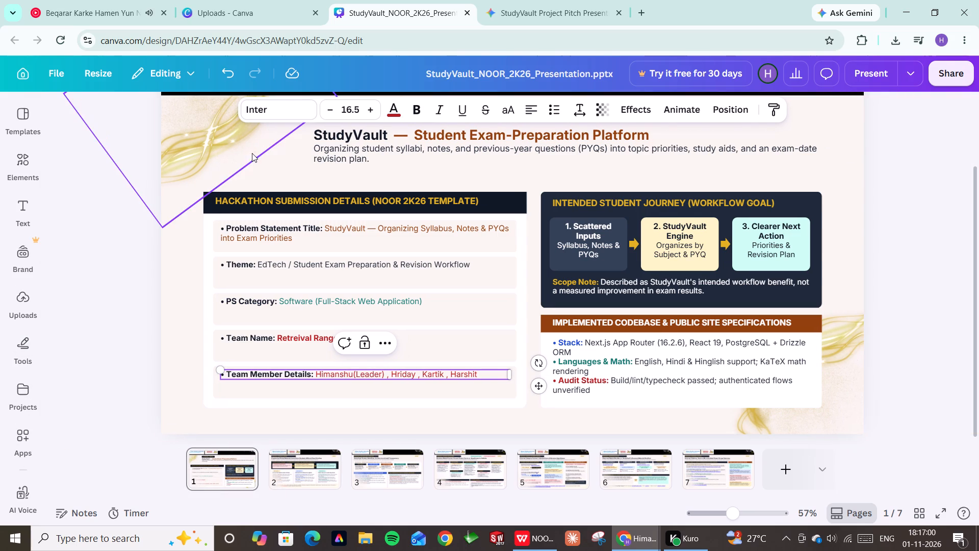
Compare the StudyVault title slide in Canva with the title page of the NOOR 2K26 Template in WPS Office.
scroll(724, 149, "up", 1)
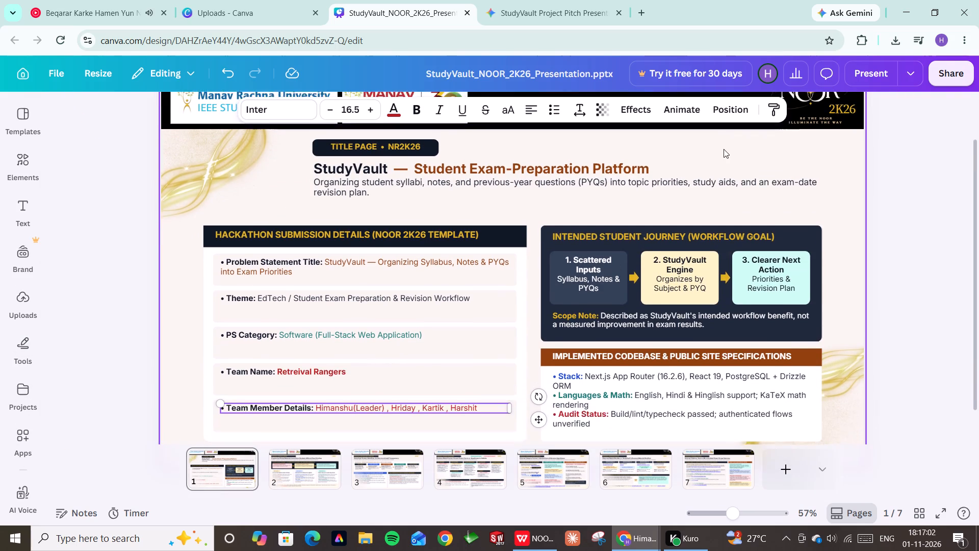
scroll(724, 149, "up", 1)
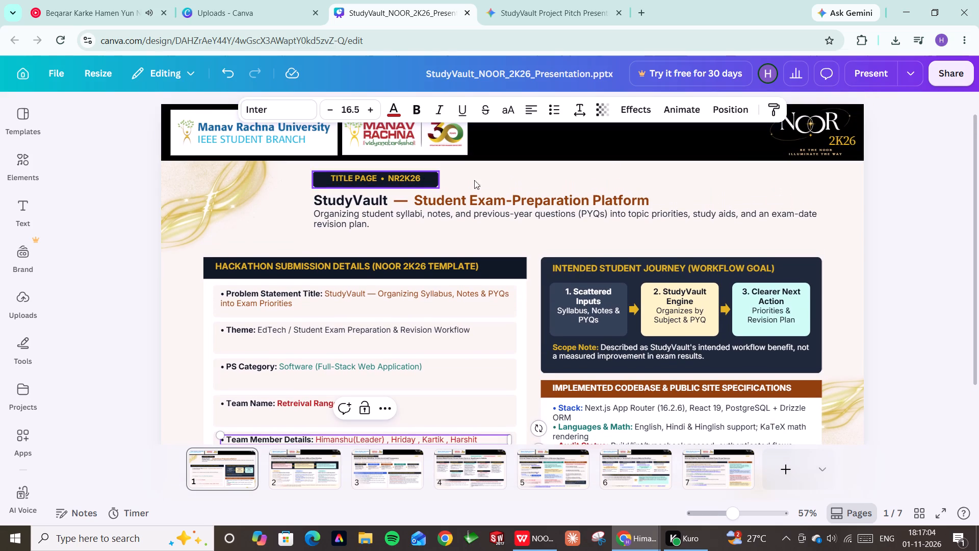
key("alt+Tab")
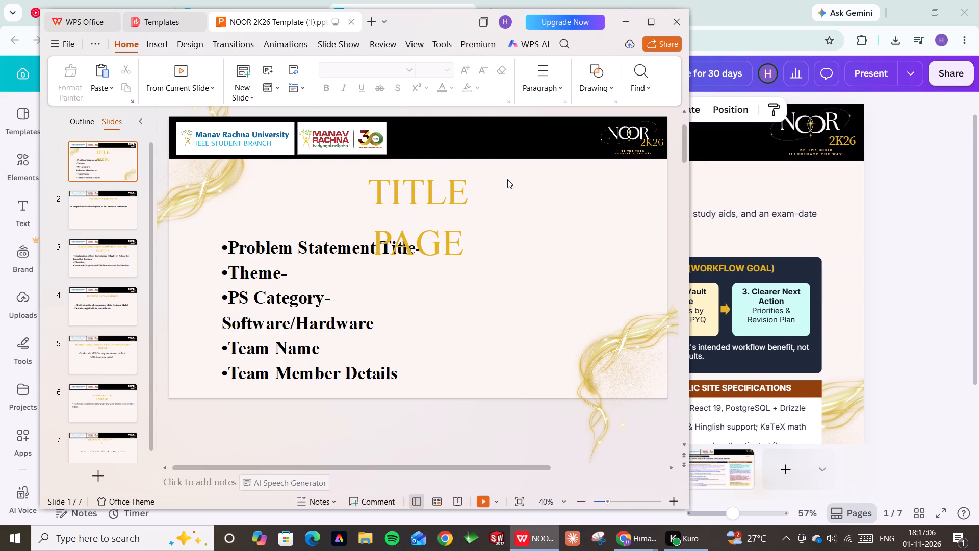
key("alt+Tab")
key("alt+Tab")
key("alt+Tab")
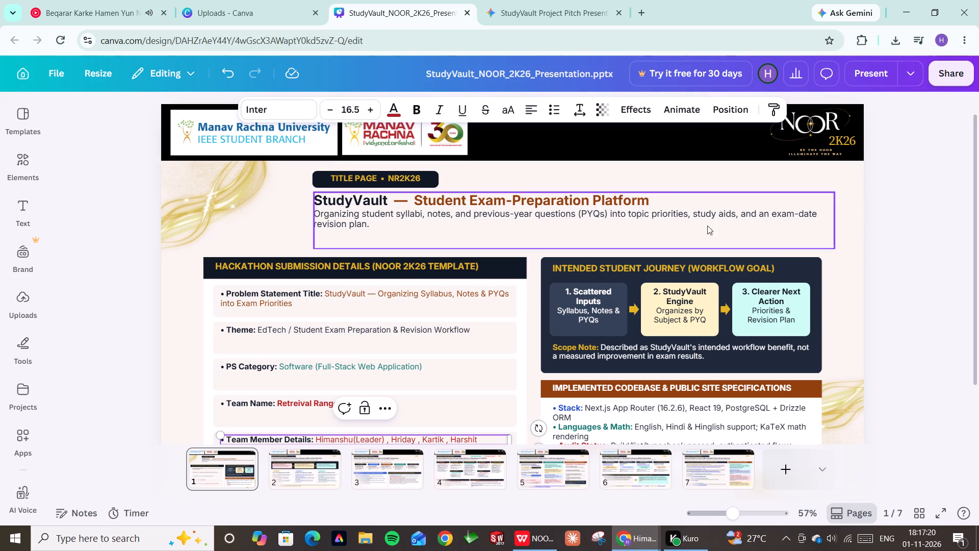
key("alt+Tab")
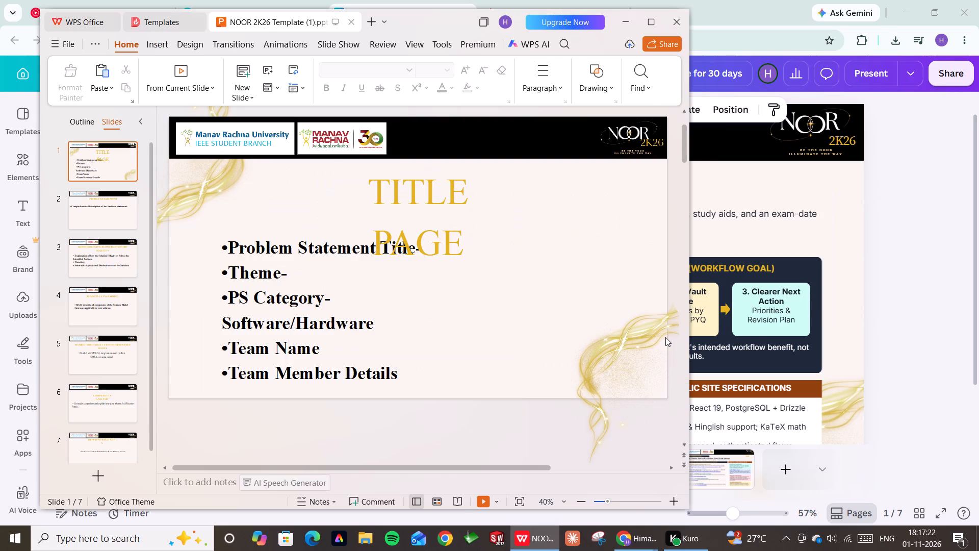
key("alt+Tab")
scroll(855, 345, "down", 8)
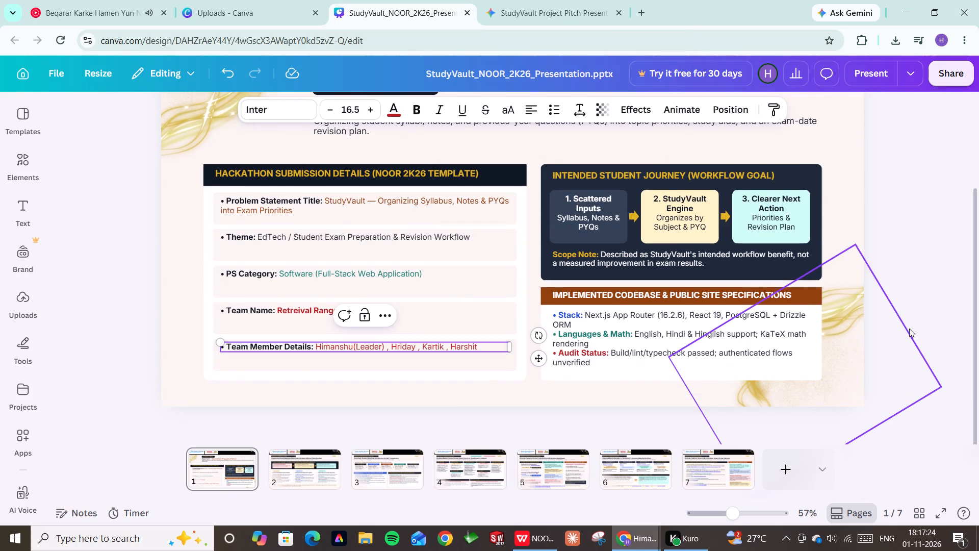
scroll(951, 310, "down", 2)
scroll(951, 310, "up", 3)
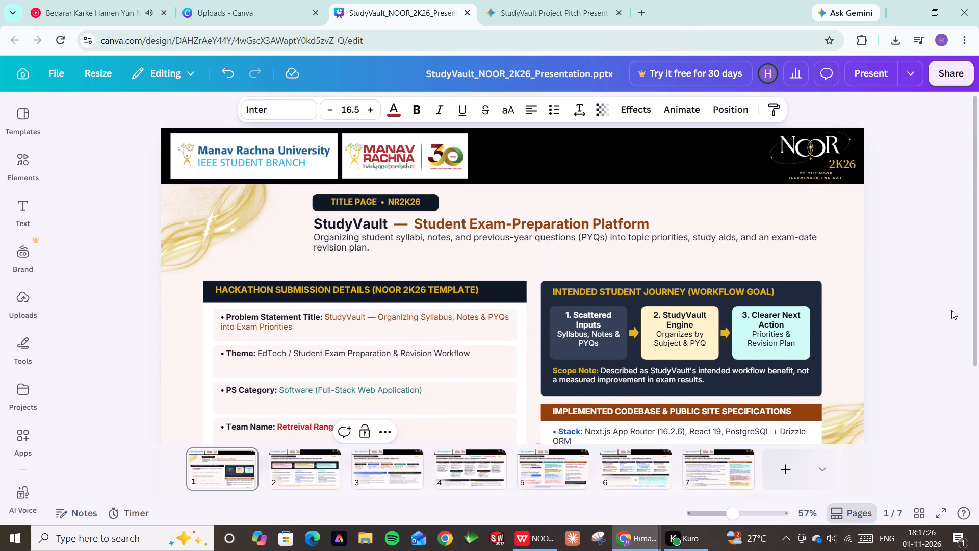
scroll(951, 310, "up", 1)
scroll(951, 297, "down", 6)
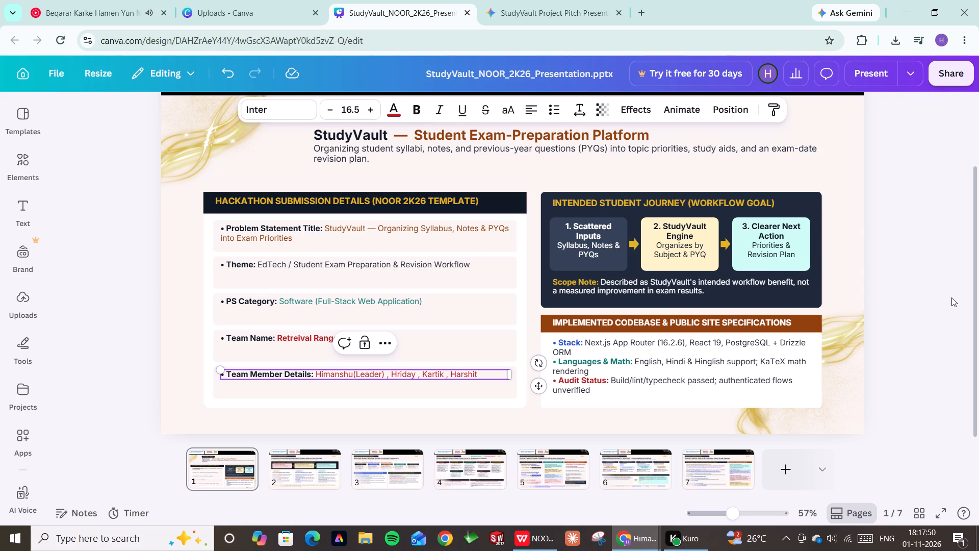
key("alt+Tab")
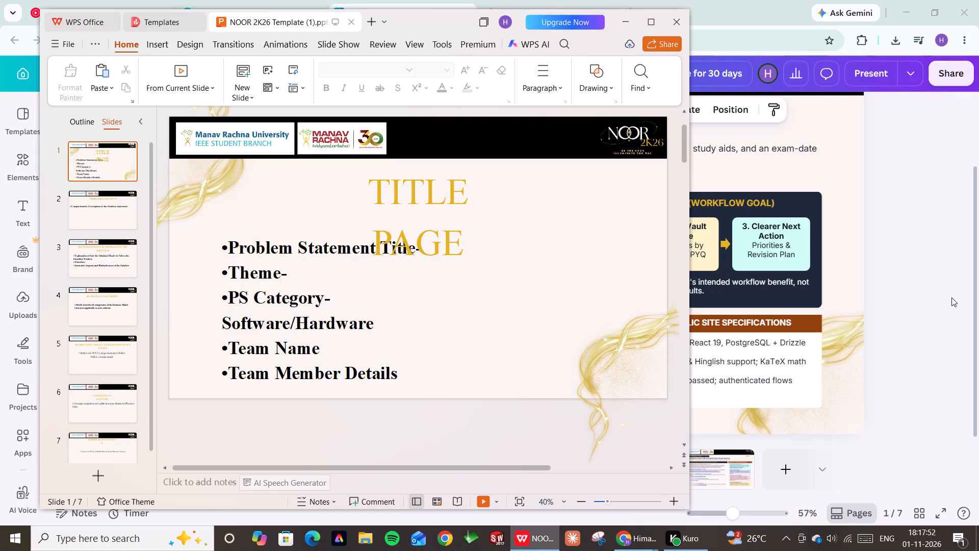
key("alt+Tab")
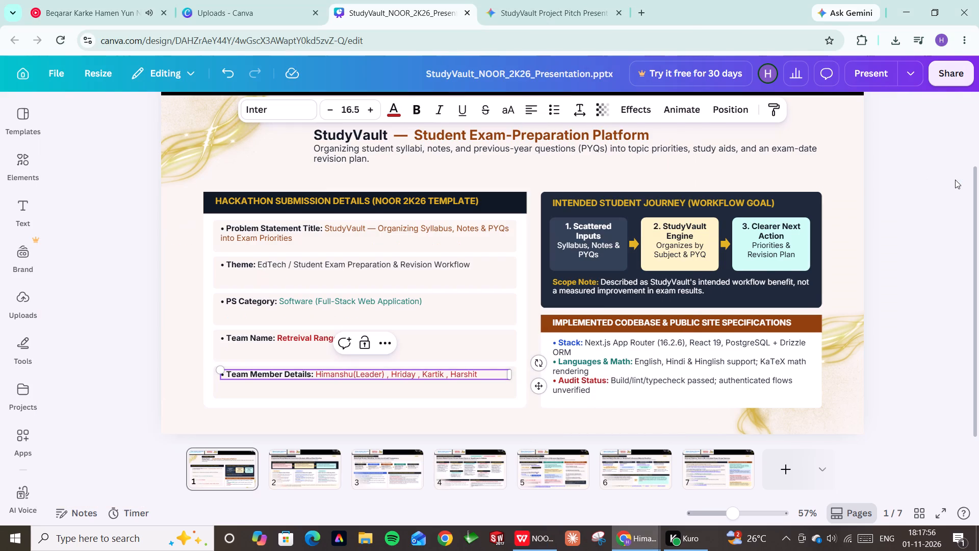
Select the Stack, Languages & Math and Audit Status text box under "Implemented Codebase & Public Site Specifications".
left_click(724, 360)
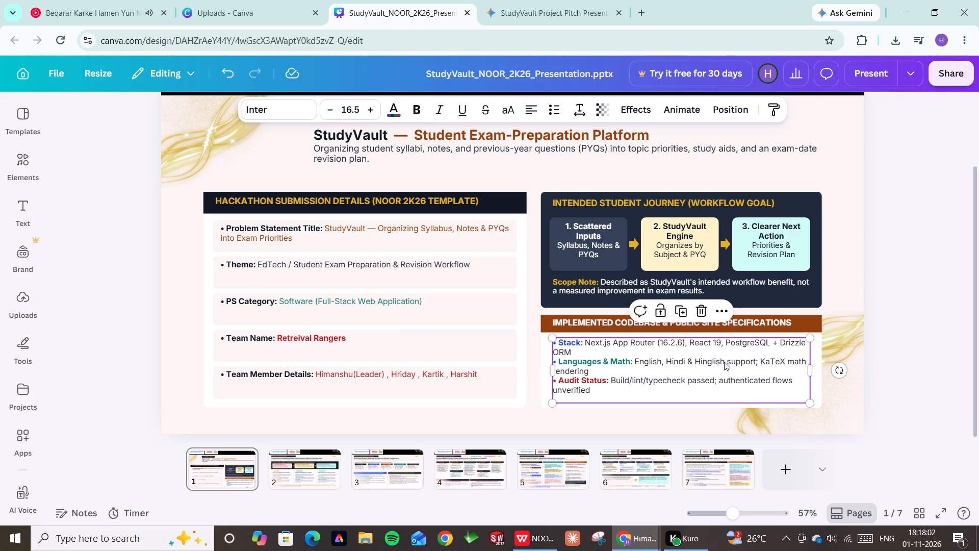
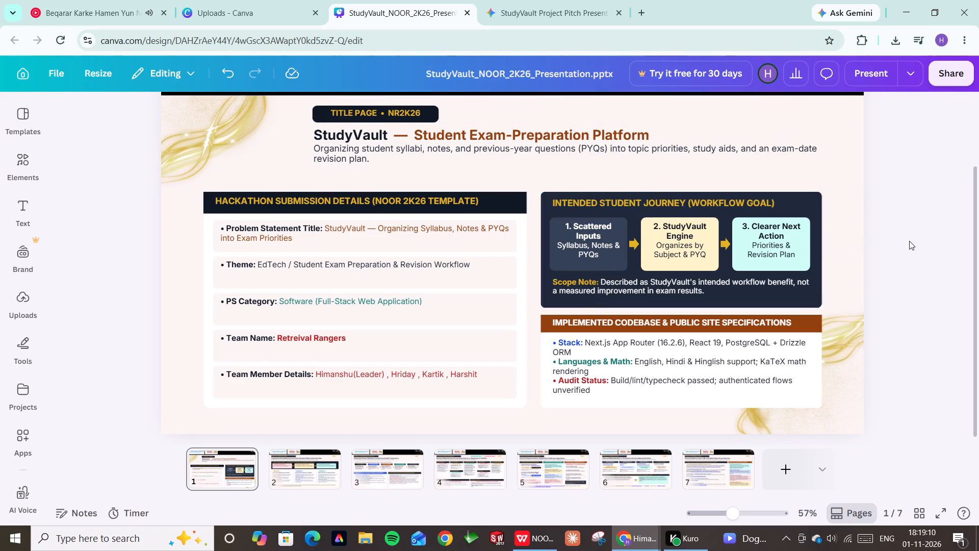
Change the fill of the "1. Scattered Inputs" box in the Intended Student Journey section to the second dark blue photo colour.
left_click(554, 268)
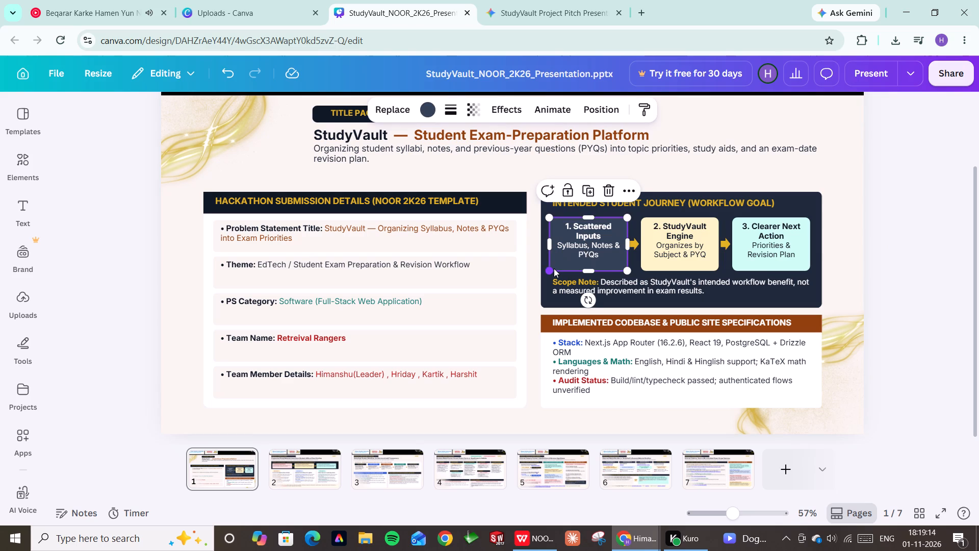
left_click(427, 115)
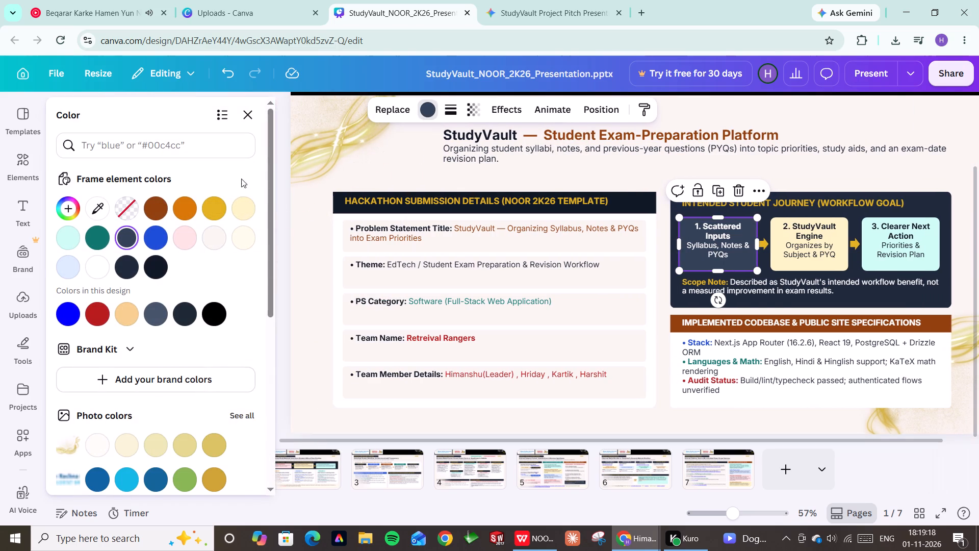
left_click(159, 236)
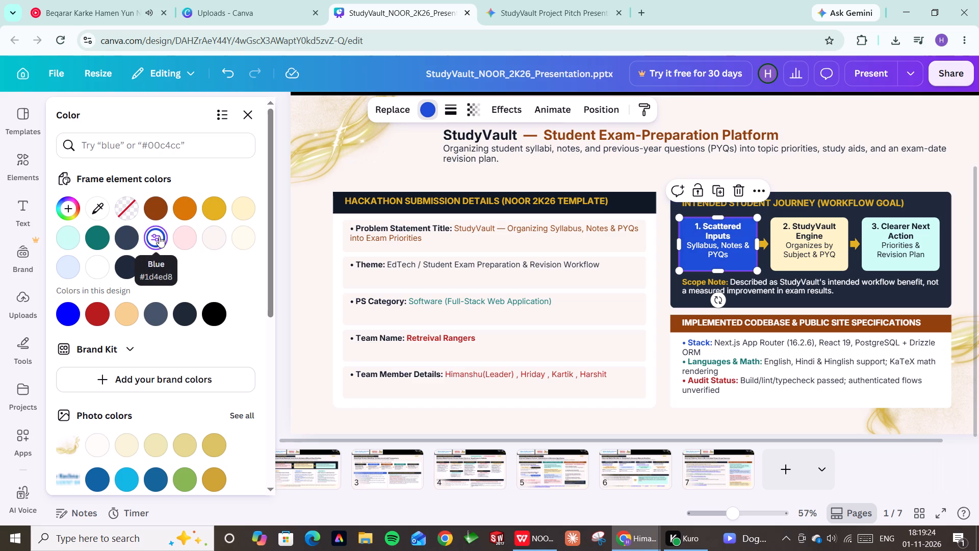
left_click(209, 236)
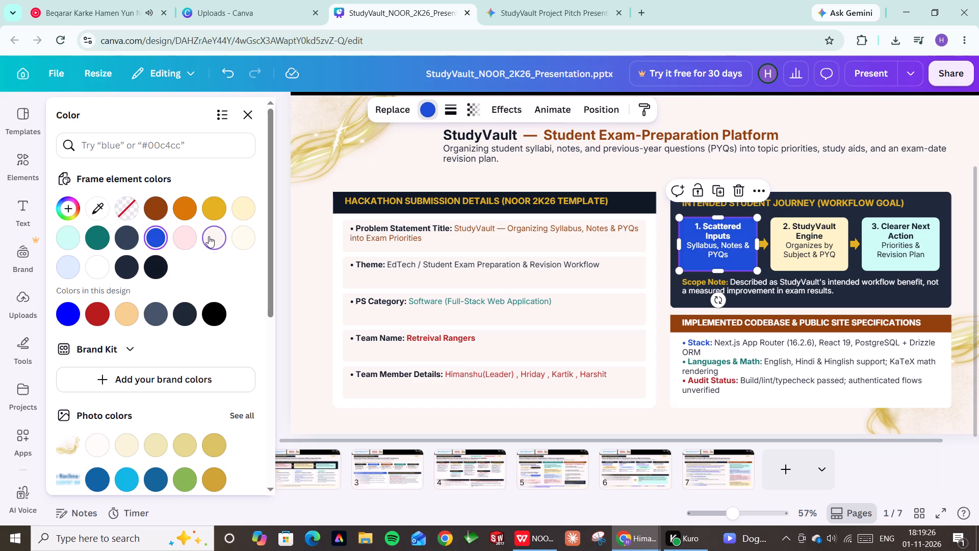
left_click(185, 235)
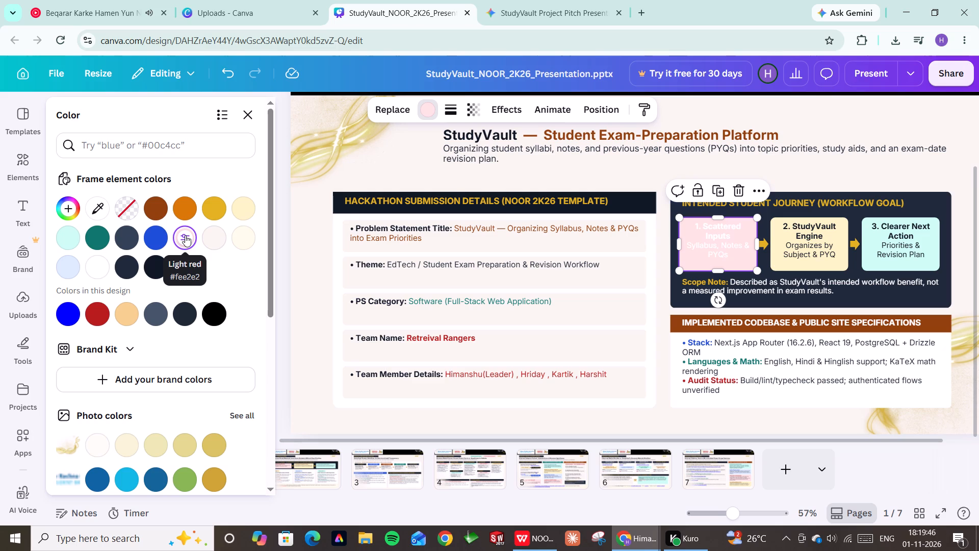
left_click(133, 479)
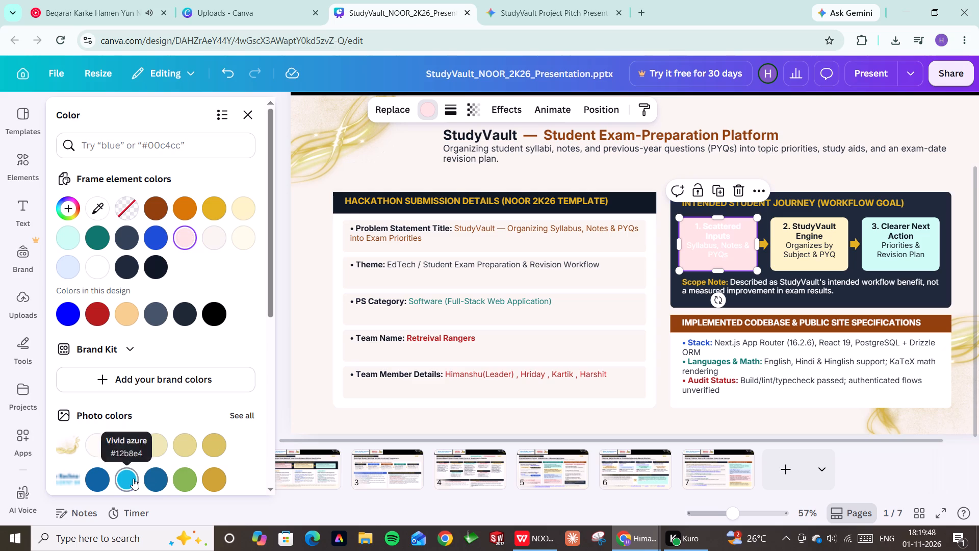
left_click(155, 482)
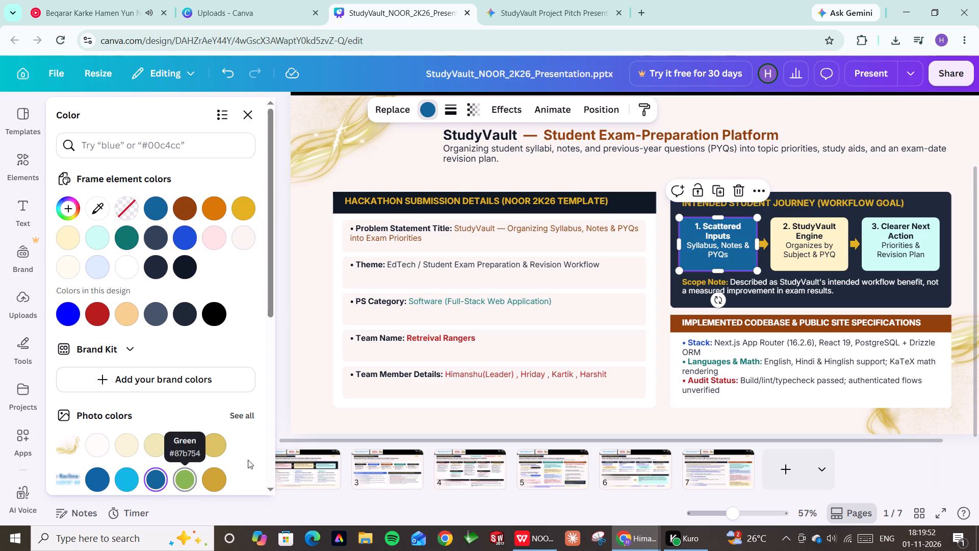
left_click(279, 374)
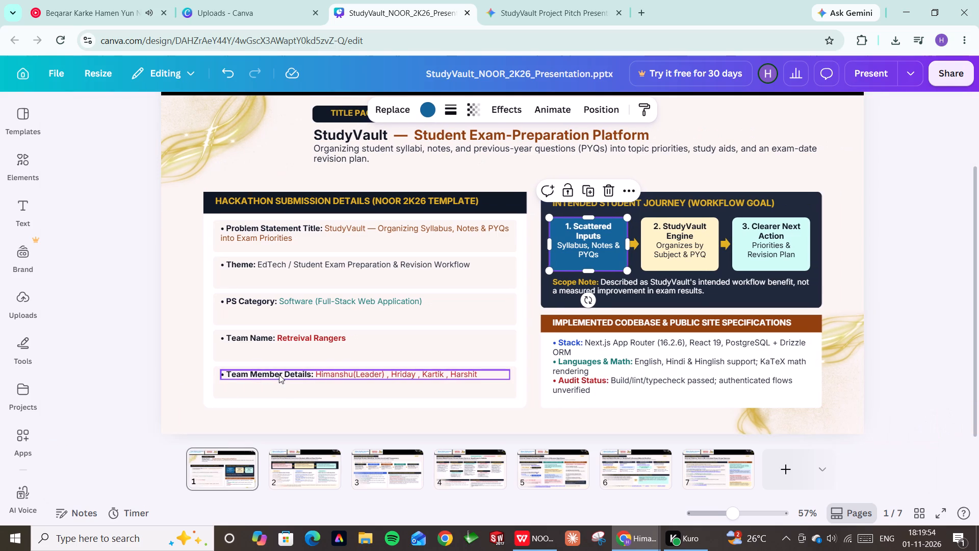
left_click(842, 259)
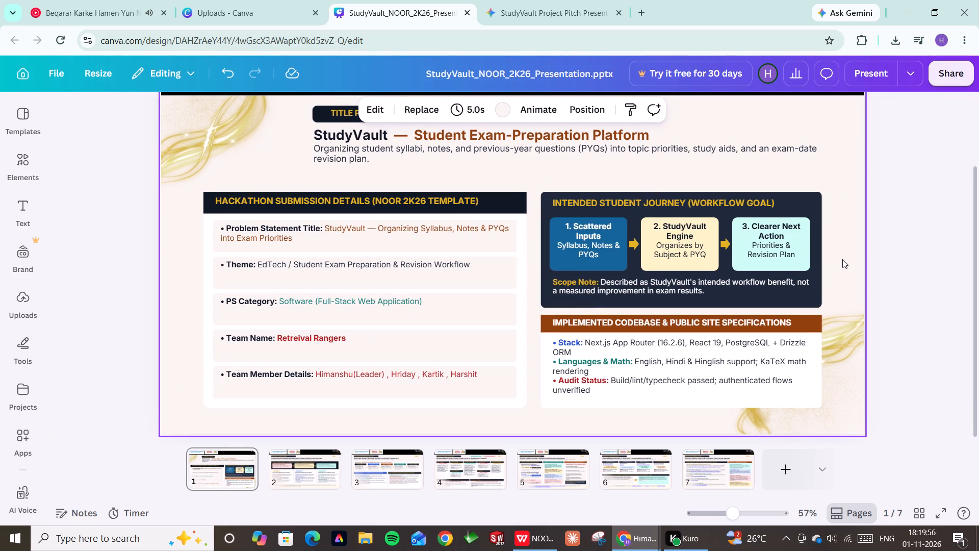
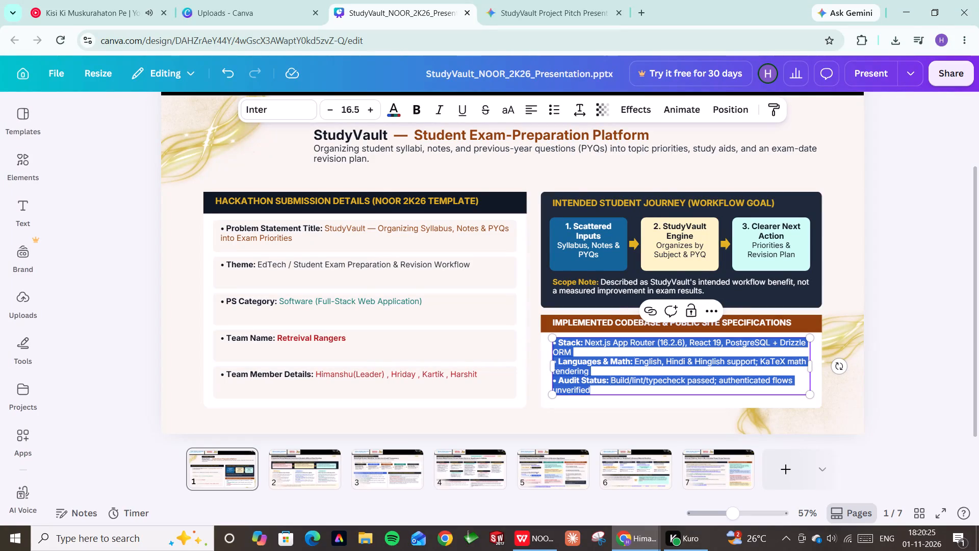
Delete "& Hinglish" from the Languages & Math line in the Implemented Codebase & Public Site Specifications box.
left_click(725, 362)
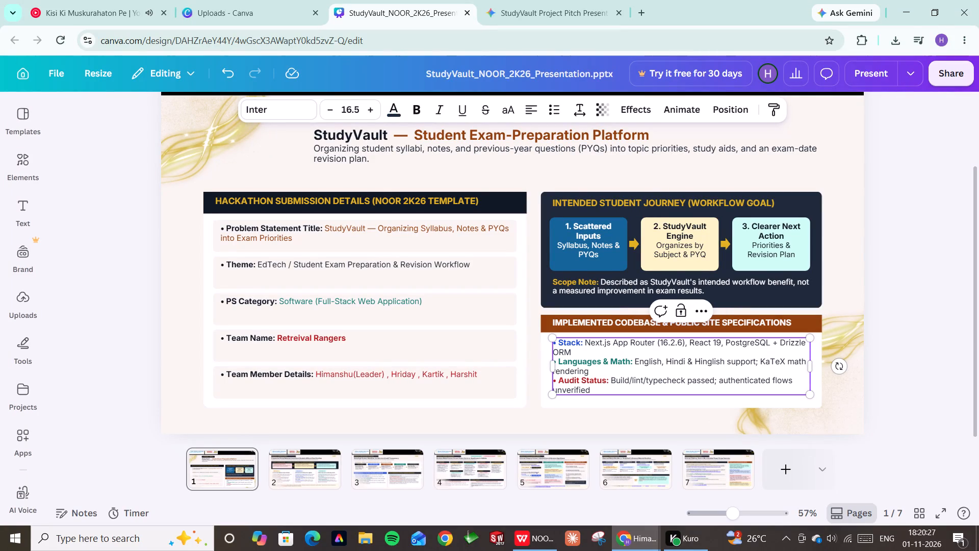
key("BackSpace")
key("BackSpace")
key("BackSpace")
key("BackSpace")
key("BackSpace")
key("BackSpace")
key("BackSpace")
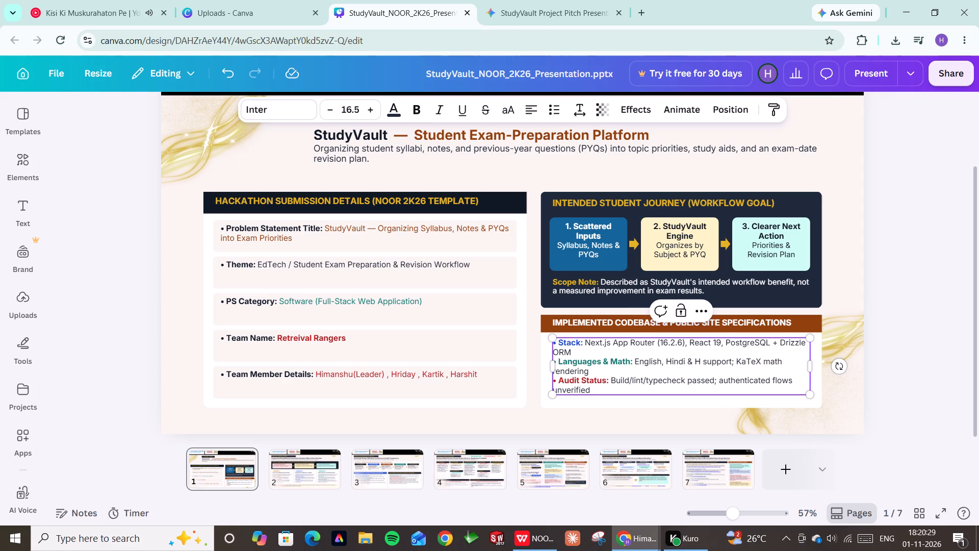
key("BackSpace")
key("BackSpace")
key("BackSpace")
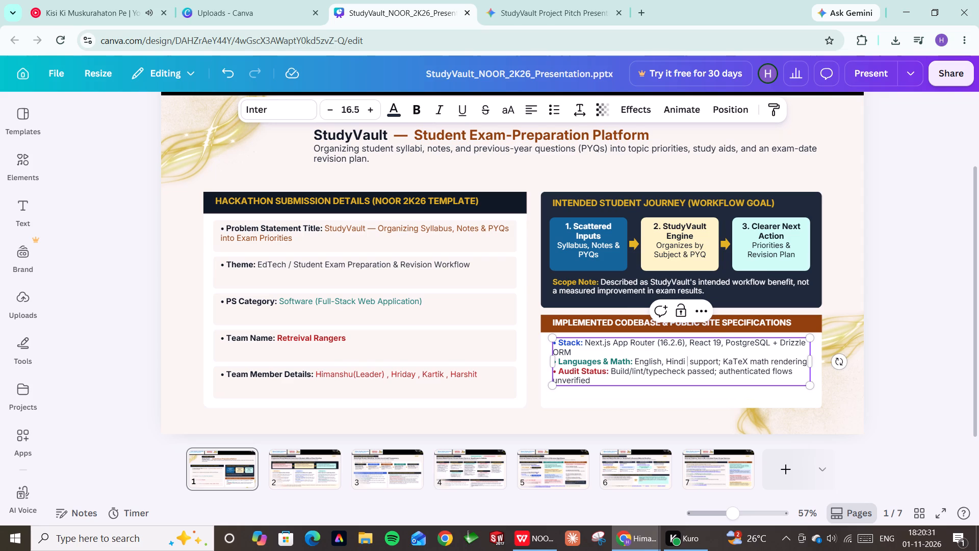
Insert an ampersand before "Hindi" in the Languages & Math line and finish editing the text box.
key("Left")
key("Left")
key("Left")
key("Left")
key("Left")
key("Left")
key("Left")
key("Left")
key("shift+ampersand")
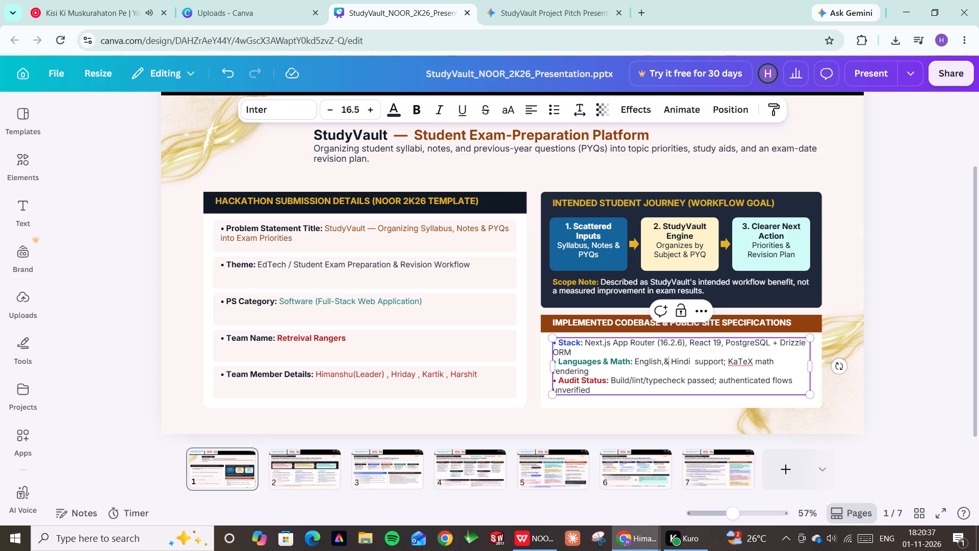
left_click(883, 356)
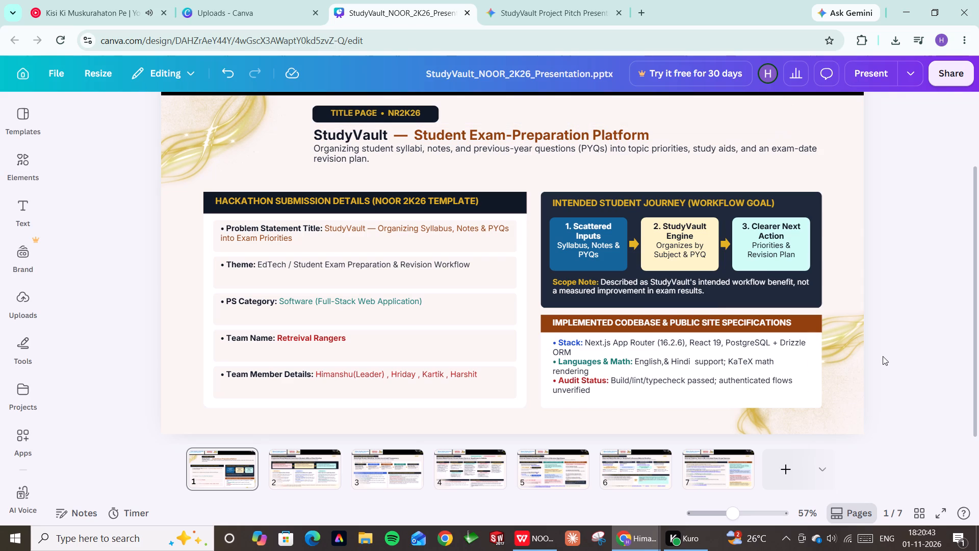
Go to slide 2, the Problem Statement slide of the presentation.
scroll(883, 356, "down", 5)
left_click(908, 348)
key("Right")
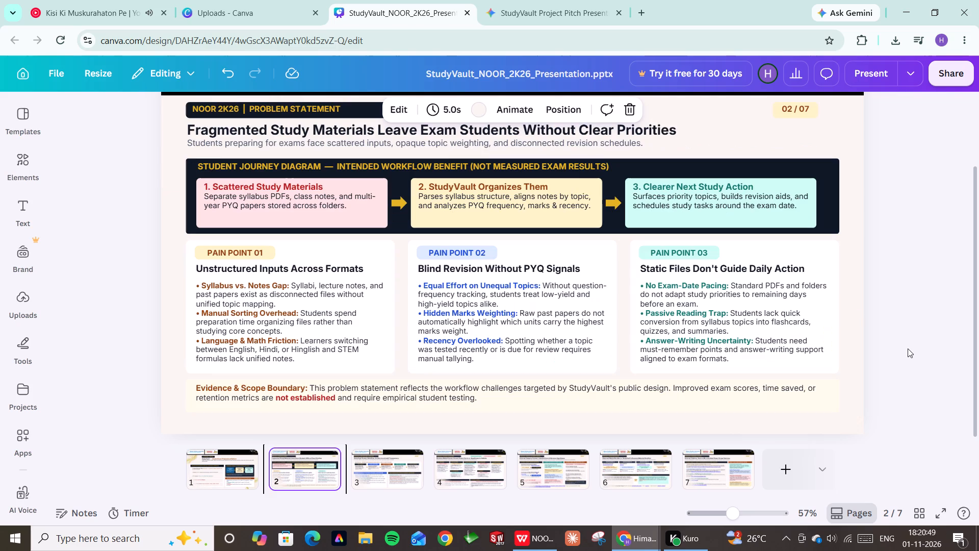
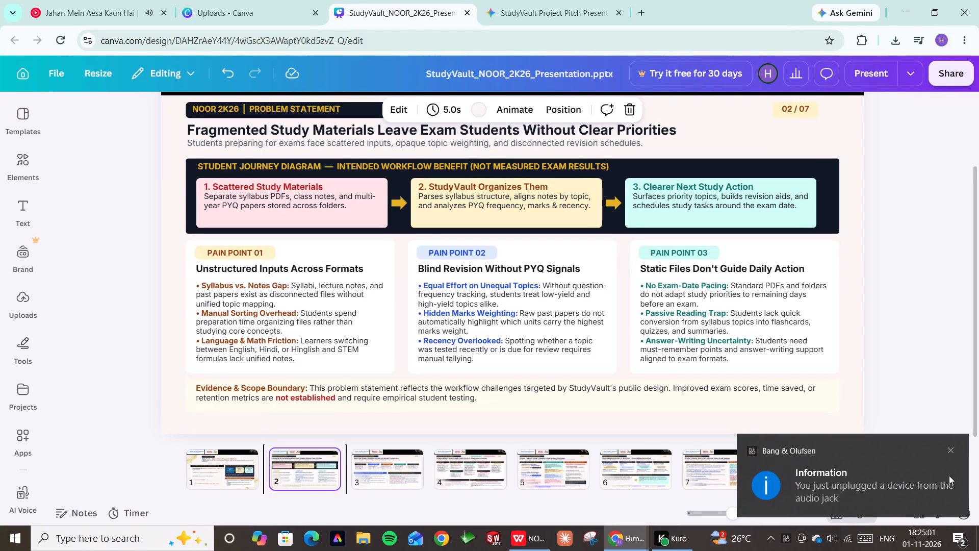
Dismiss the audio device notification and compare the title slide with the Problem Statement slide, ending on slide 2.
left_click(950, 449)
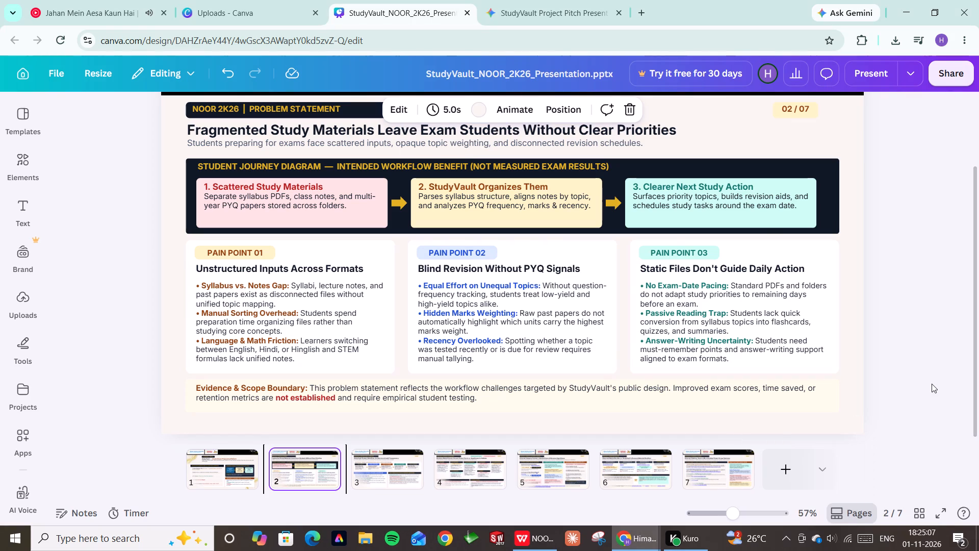
key("Left")
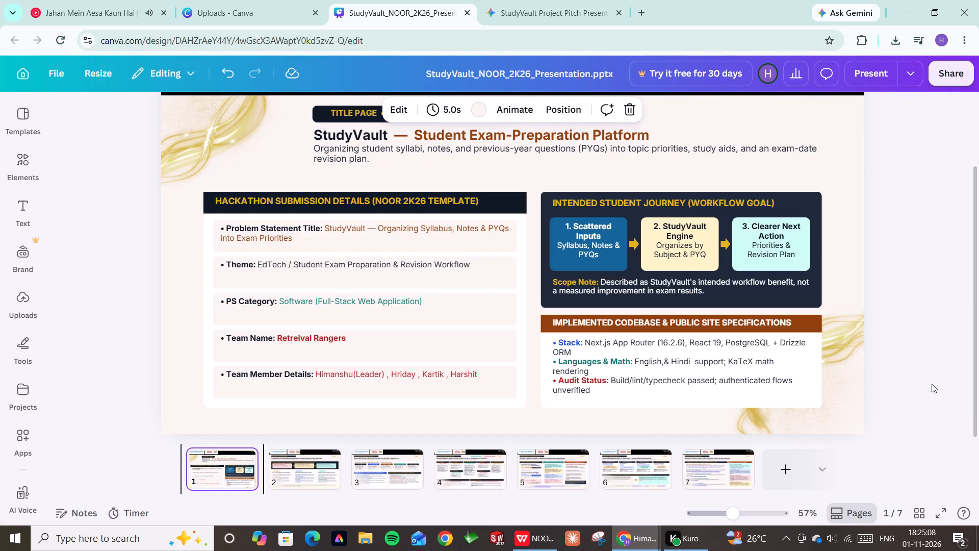
key("Right")
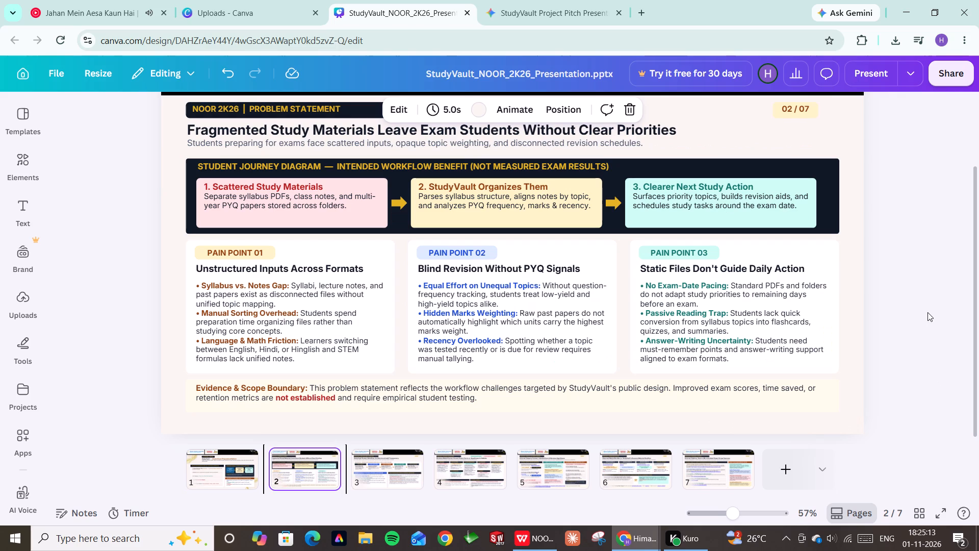
left_click(891, 329)
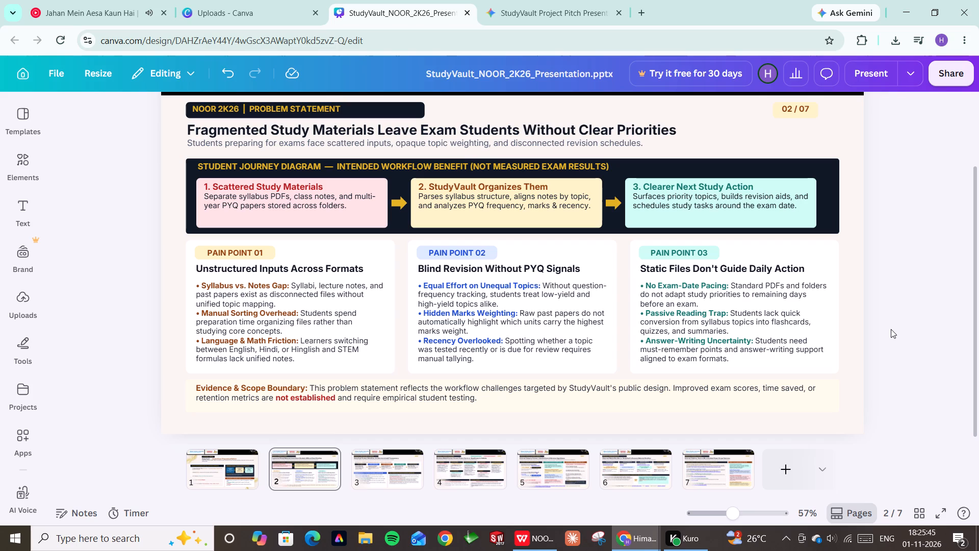
key("Left")
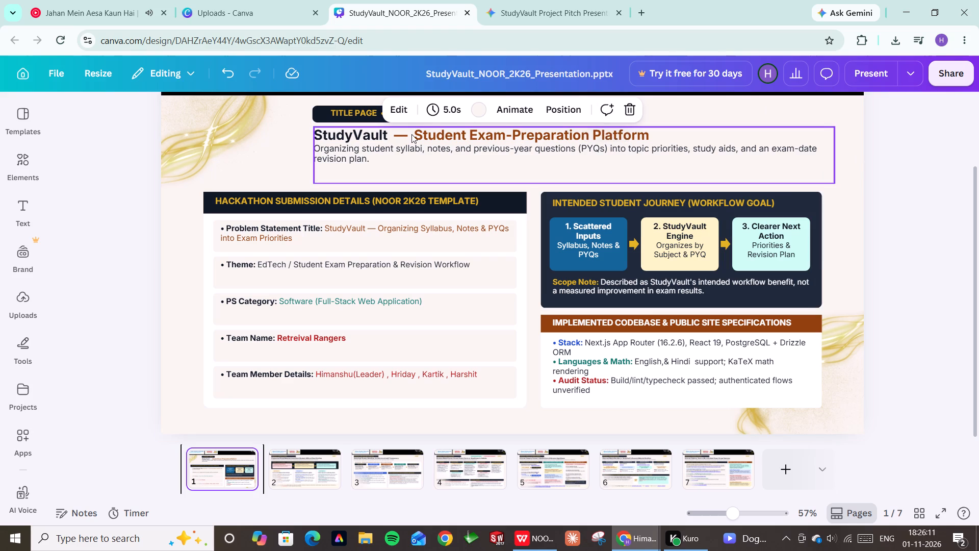
left_click(315, 142)
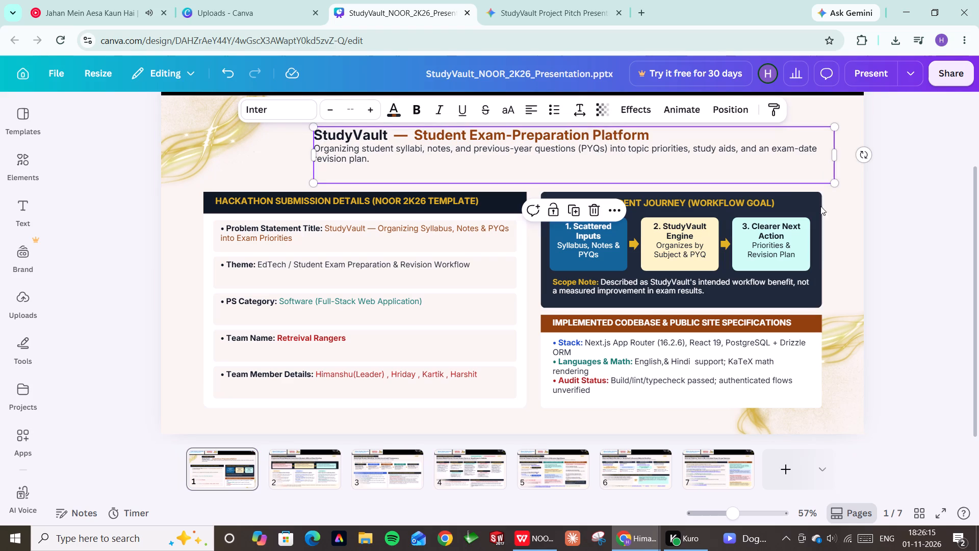
left_click(936, 229)
key("Right")
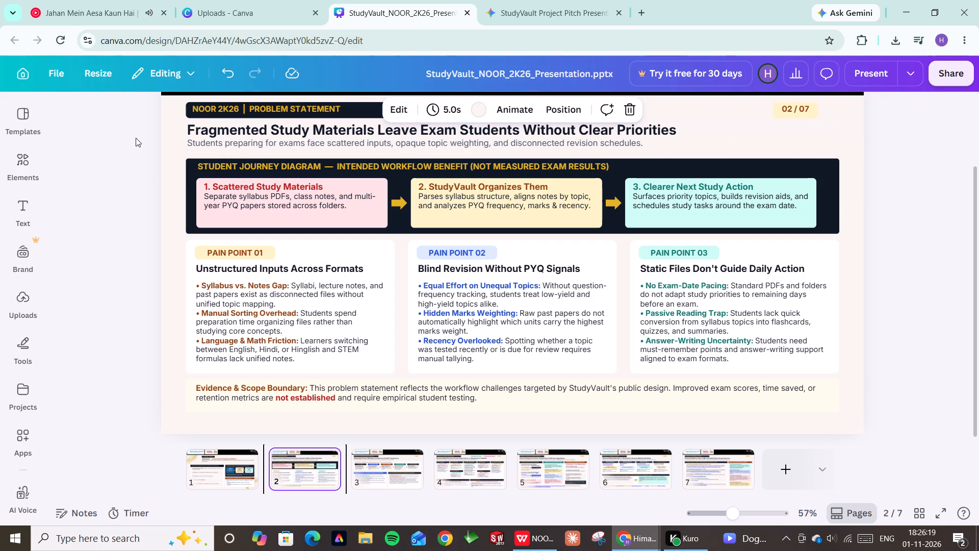
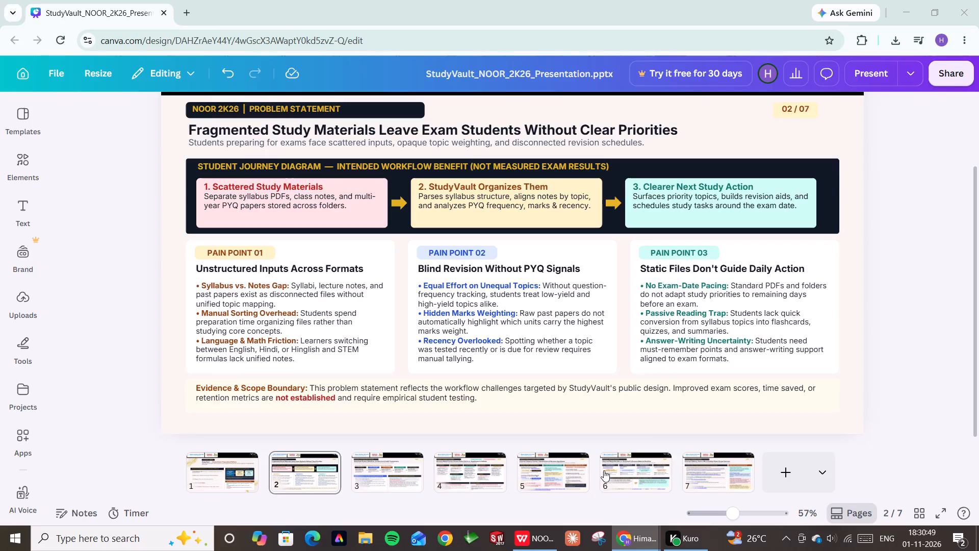
key("alt+Tab")
key("alt+Tab")
key("alt+Tab")
key("alt+Tab")
key("alt+Tab")
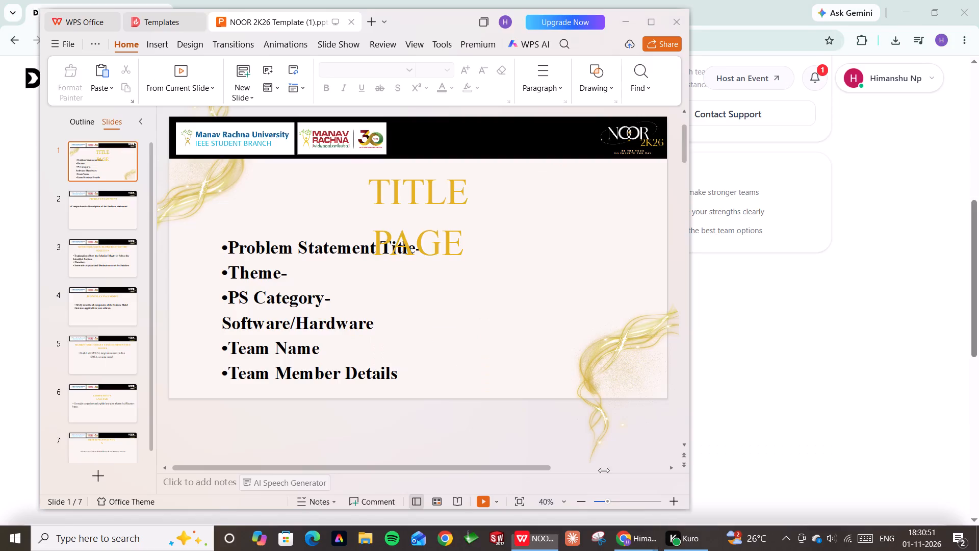
key("alt+Tab")
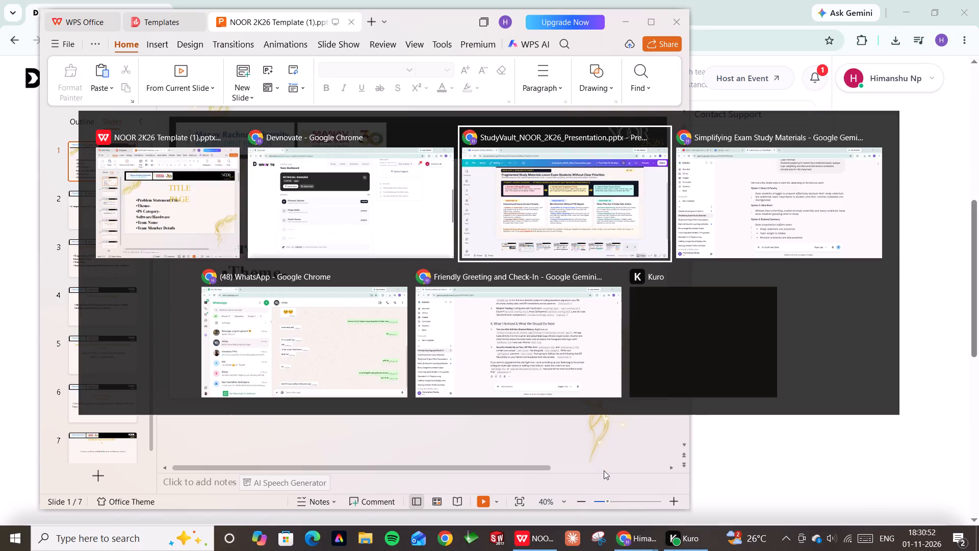